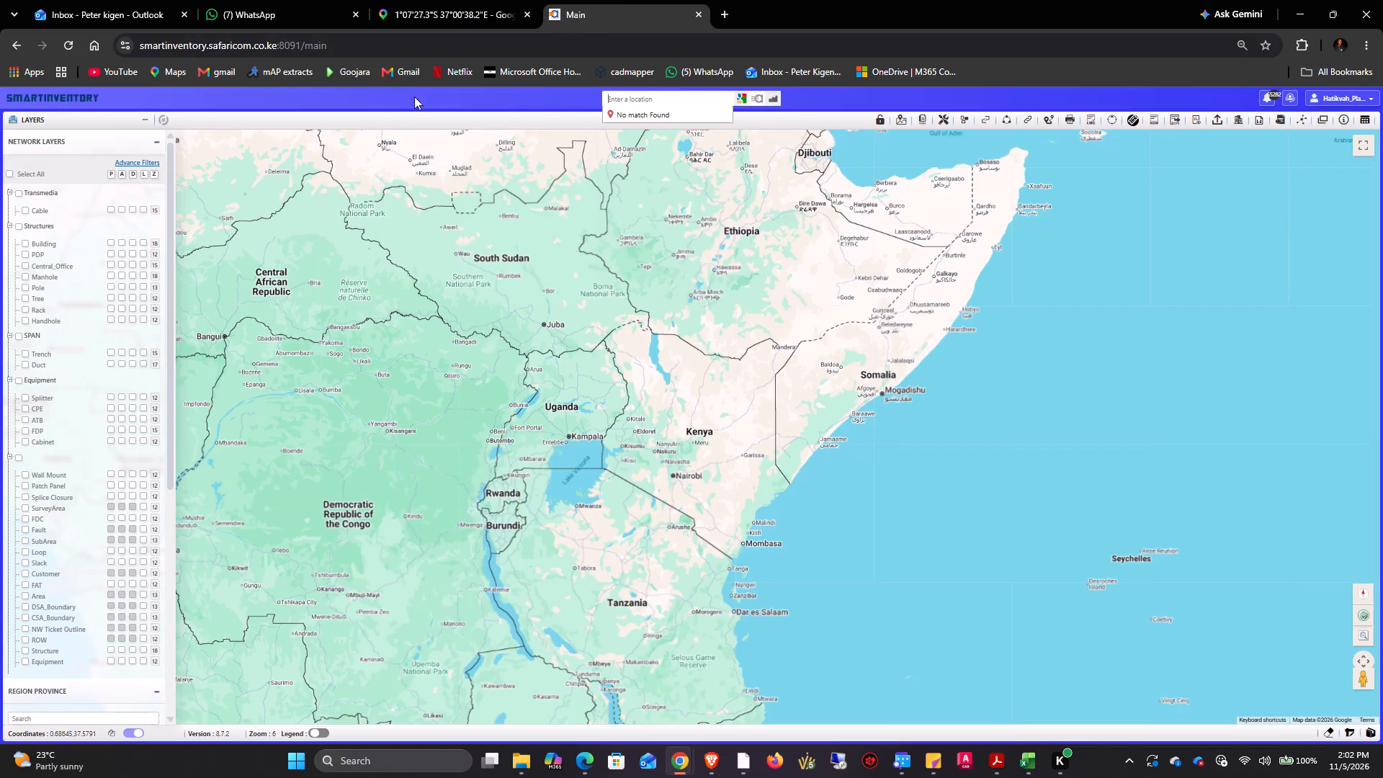
{"action": "left_click", "coordinate": [443, 2]}
{"action": "right_click", "coordinate": [148, 313]}
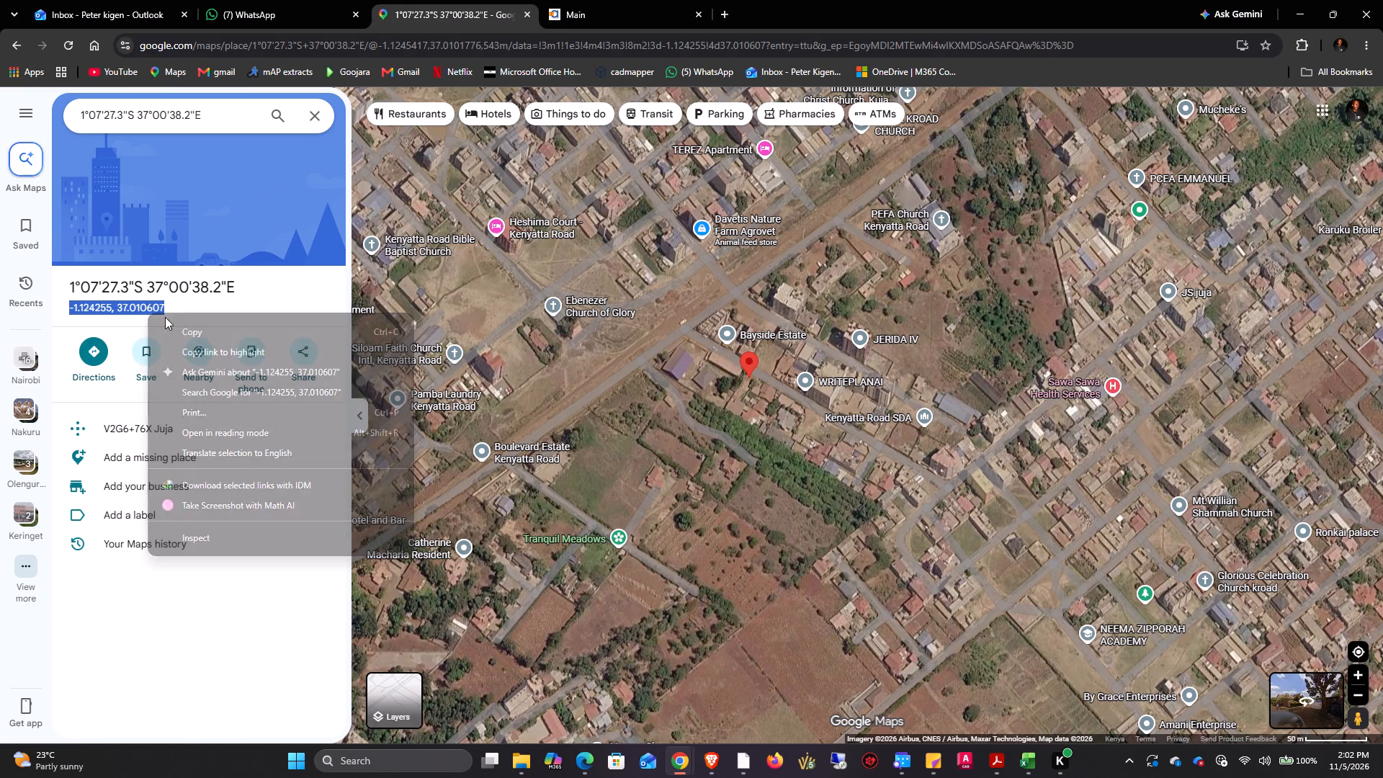
{"action": "left_click", "coordinate": [177, 335]}
{"action": "left_click", "coordinate": [573, 0]}
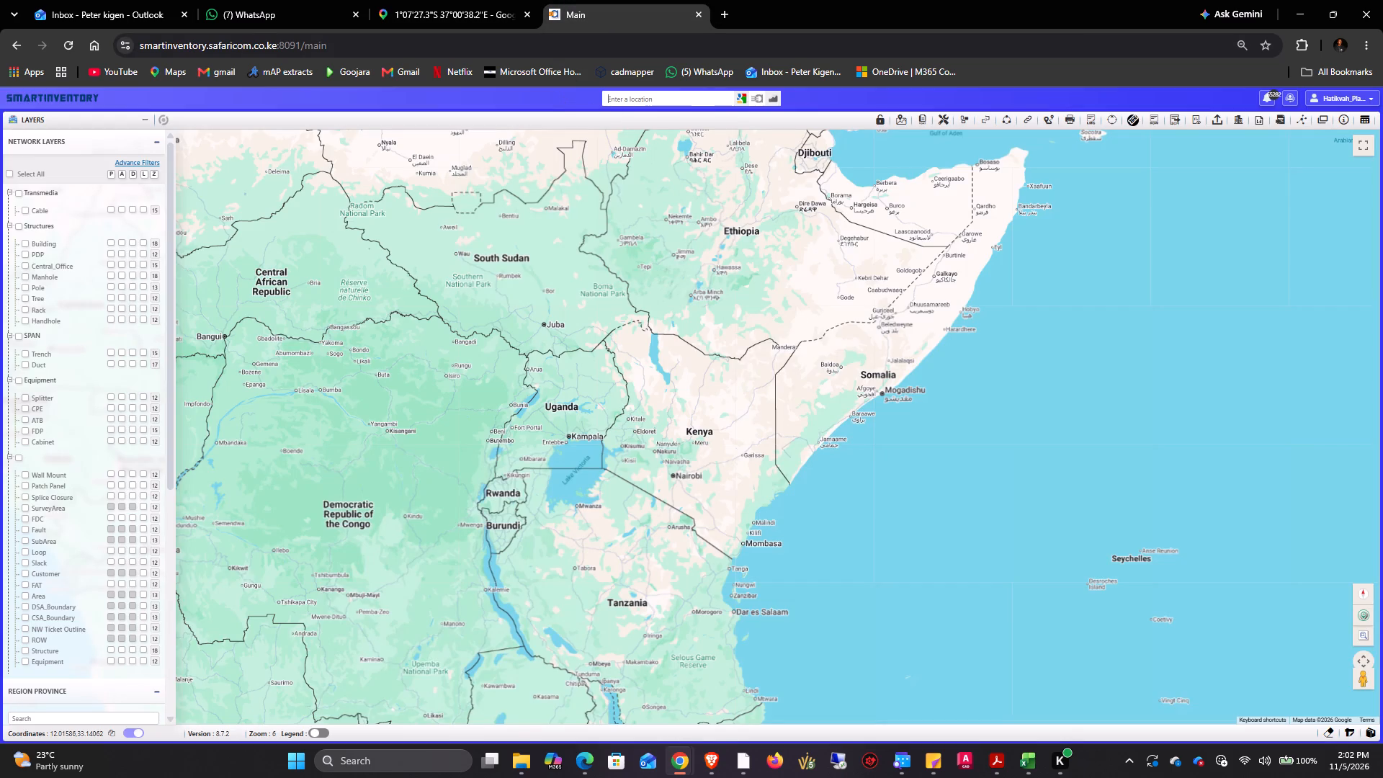
{"action": "left_click", "coordinate": [650, 98]}
{"action": "key", "text": "ctrl+v"}
{"action": "key", "text": "Return"}
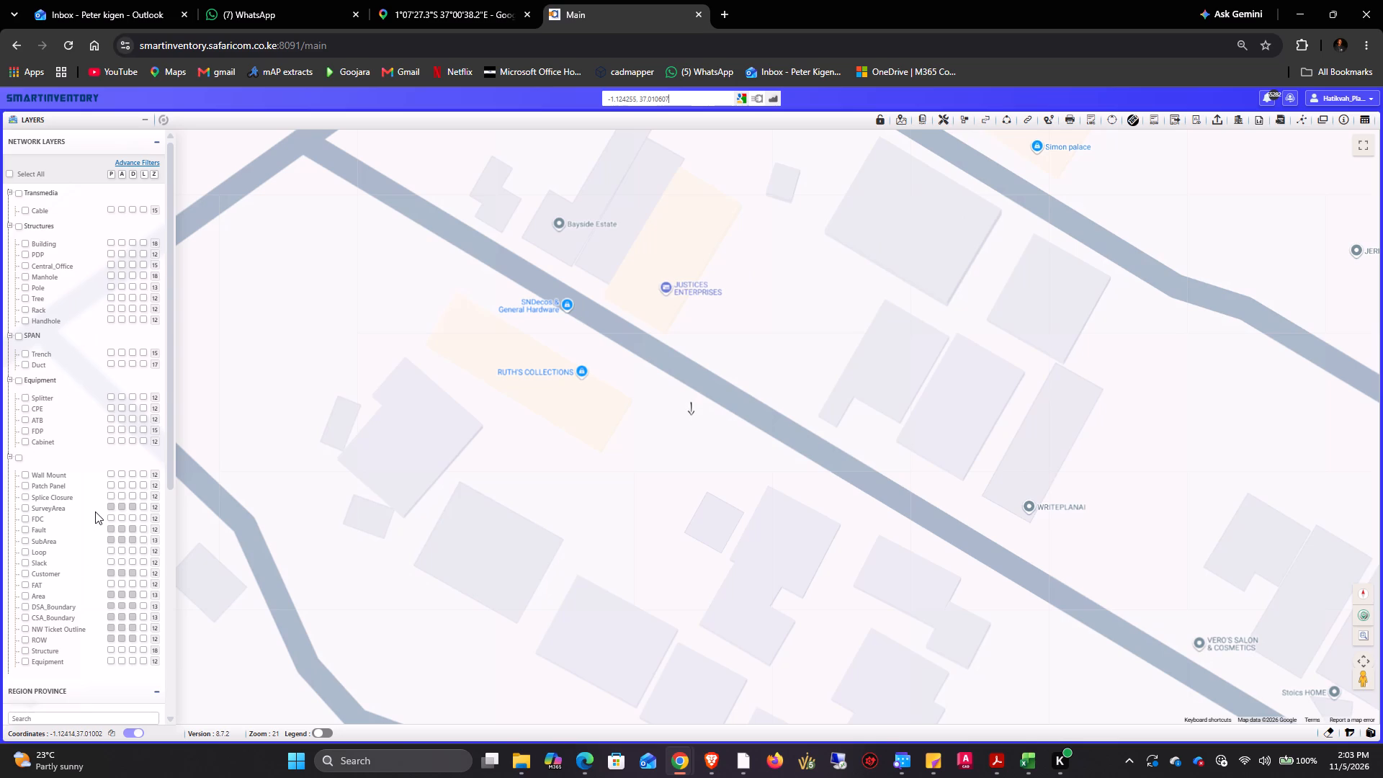
Turn on the FDC network layer for the P and A statuses.
{"action": "scroll", "coordinate": [95, 511], "scroll_direction": "down", "scroll_amount": 3}
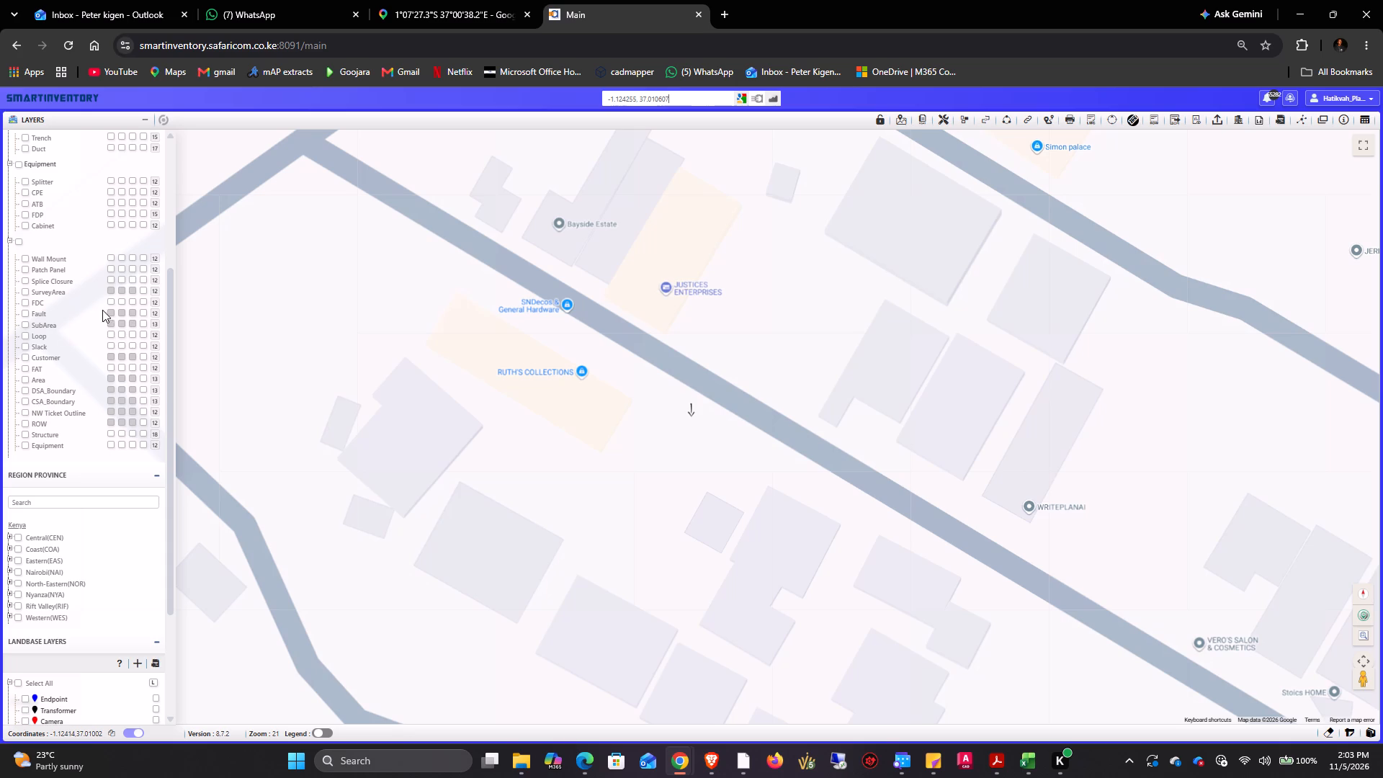
{"action": "left_click", "coordinate": [112, 303]}
{"action": "left_click", "coordinate": [121, 302]}
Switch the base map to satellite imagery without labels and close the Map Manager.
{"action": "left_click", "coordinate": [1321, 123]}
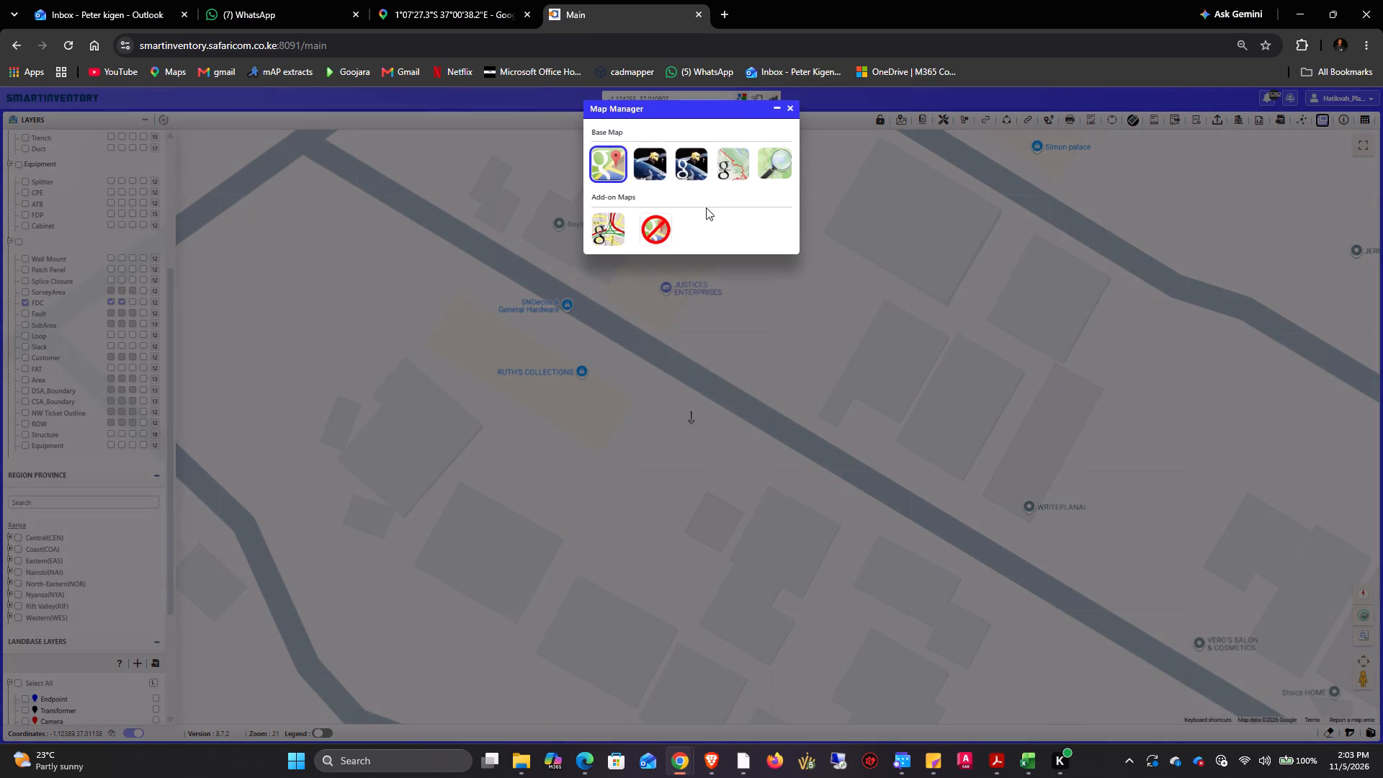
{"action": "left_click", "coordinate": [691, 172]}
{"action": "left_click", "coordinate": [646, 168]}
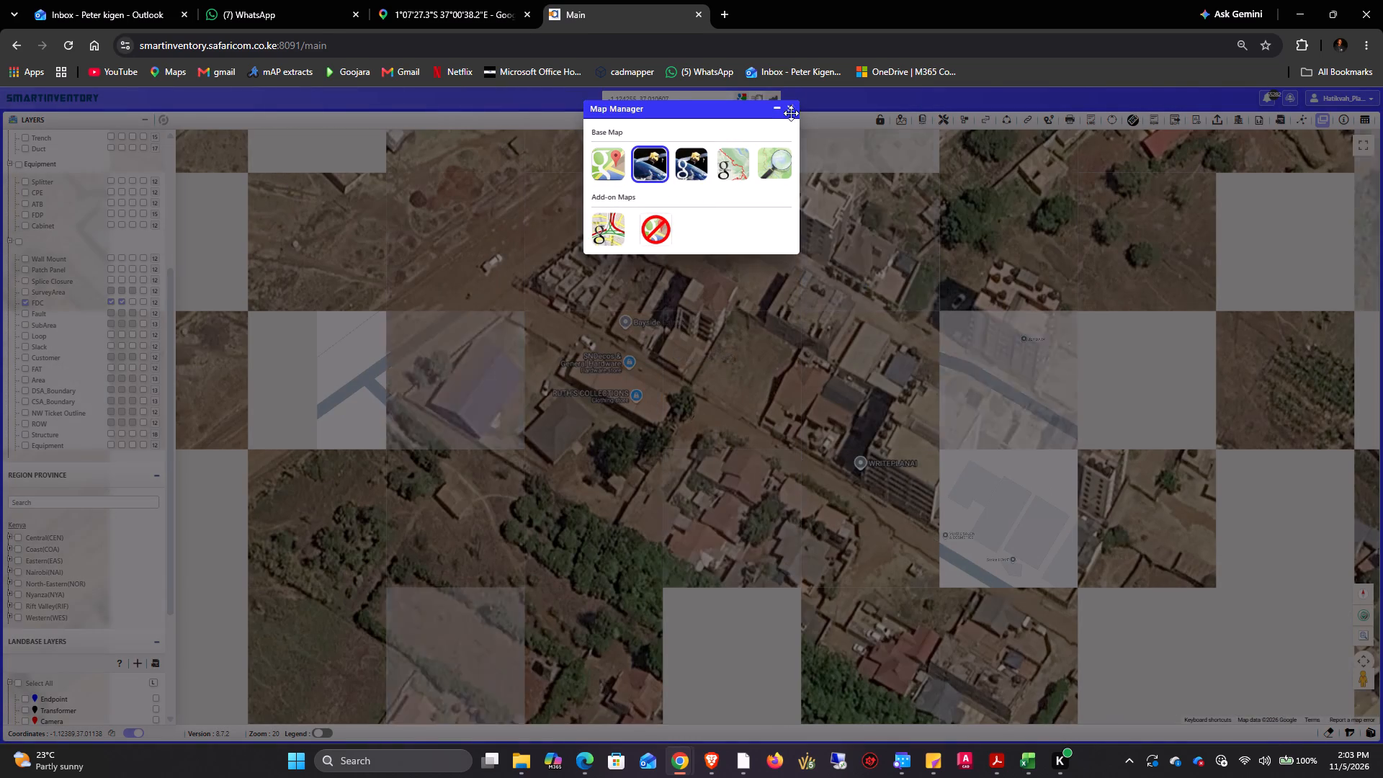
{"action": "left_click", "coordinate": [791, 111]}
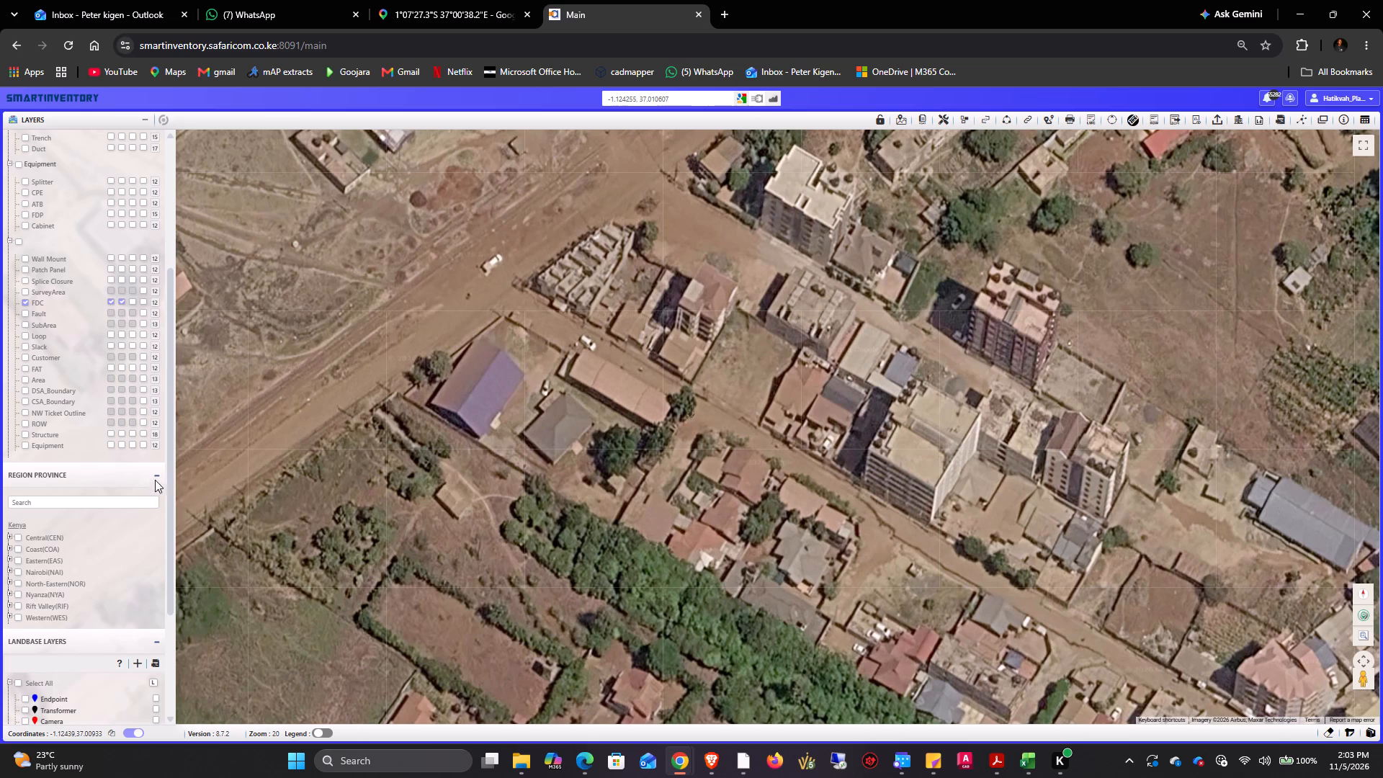
Select the Nairobi(NAI) province, turn on the Cabinet layer for P and A, and reload the layer data.
{"action": "left_click", "coordinate": [18, 574]}
{"action": "scroll", "coordinate": [50, 274], "scroll_direction": "up", "scroll_amount": 1}
{"action": "left_click", "coordinate": [109, 298]}
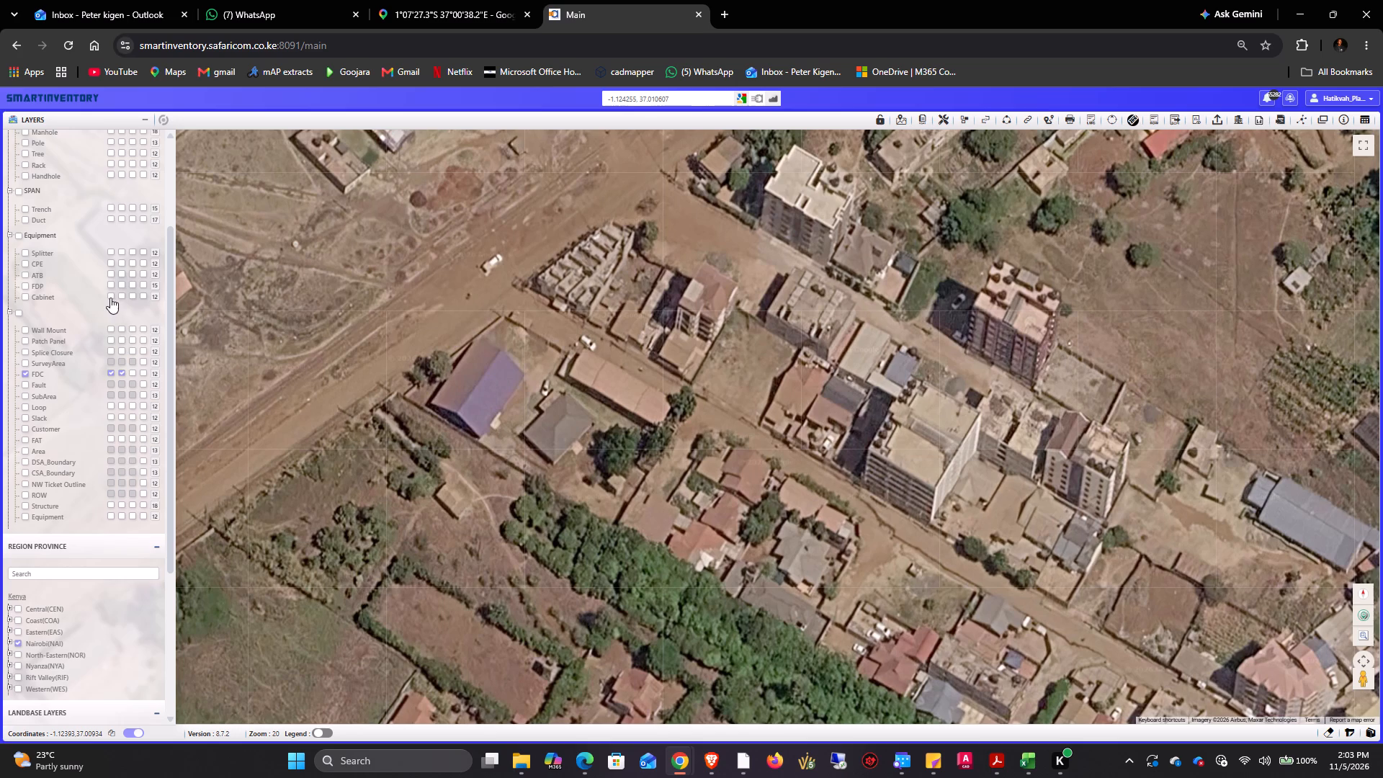
{"action": "left_click", "coordinate": [121, 295]}
{"action": "left_click", "coordinate": [164, 120]}
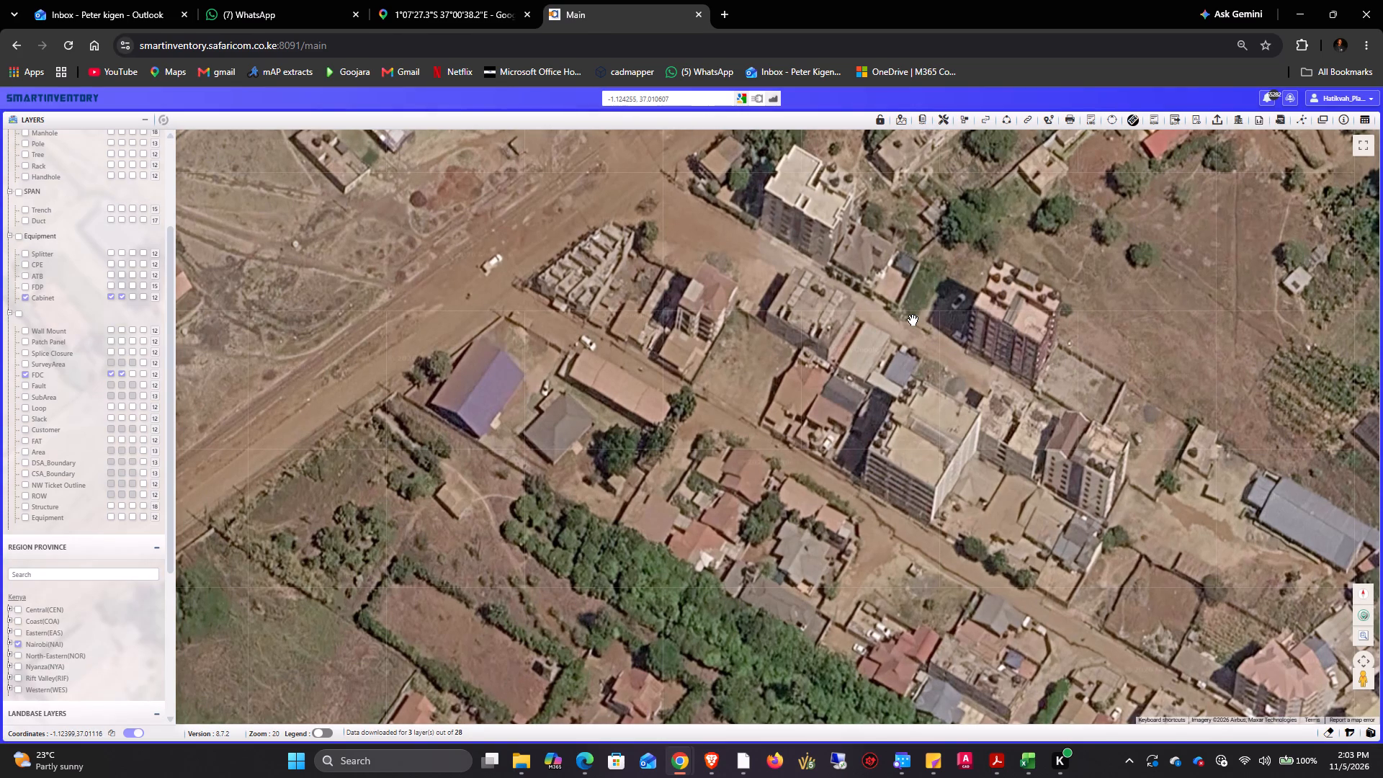
Turn on the Transmedia Cable layer for the P and A statuses and reload the layer data.
{"action": "scroll", "coordinate": [667, 340], "scroll_direction": "down", "scroll_amount": 1}
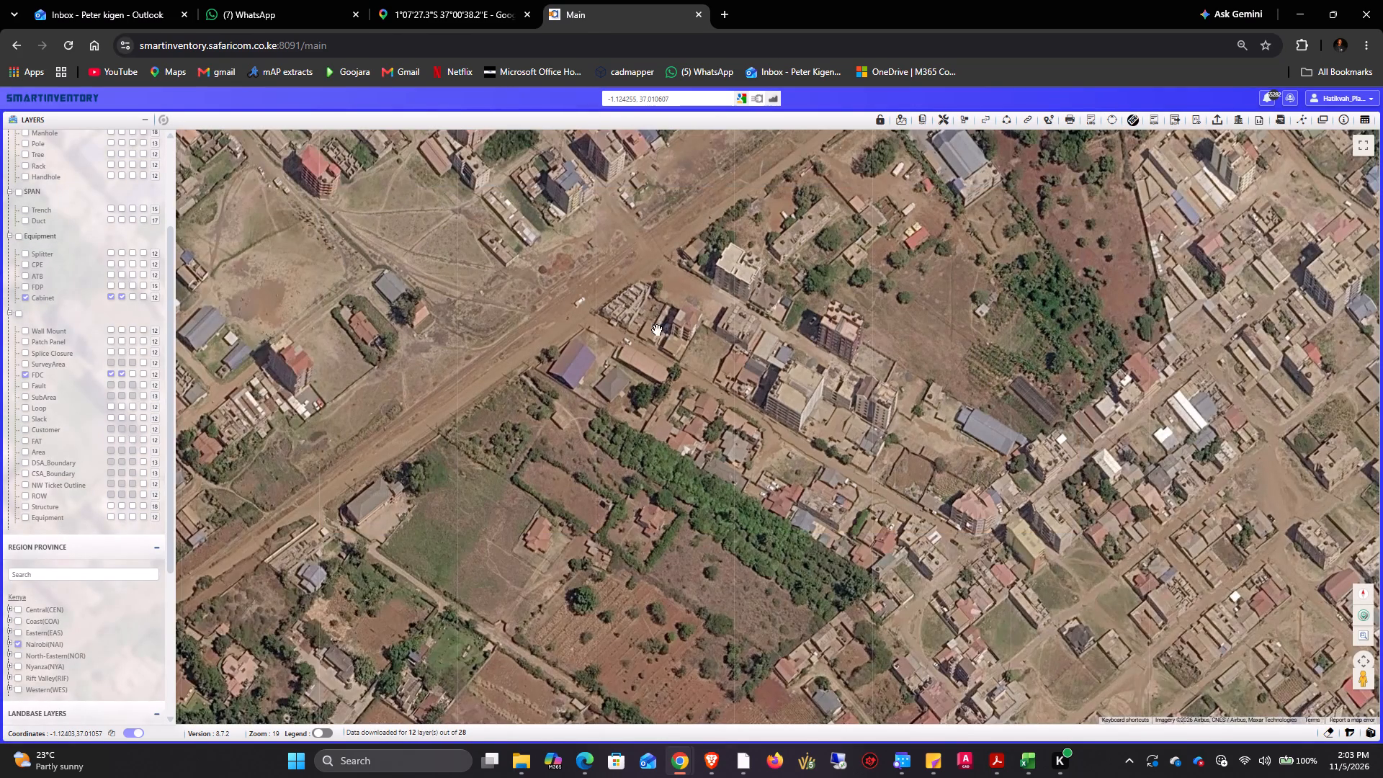
{"action": "scroll", "coordinate": [121, 254], "scroll_direction": "up", "scroll_amount": 3}
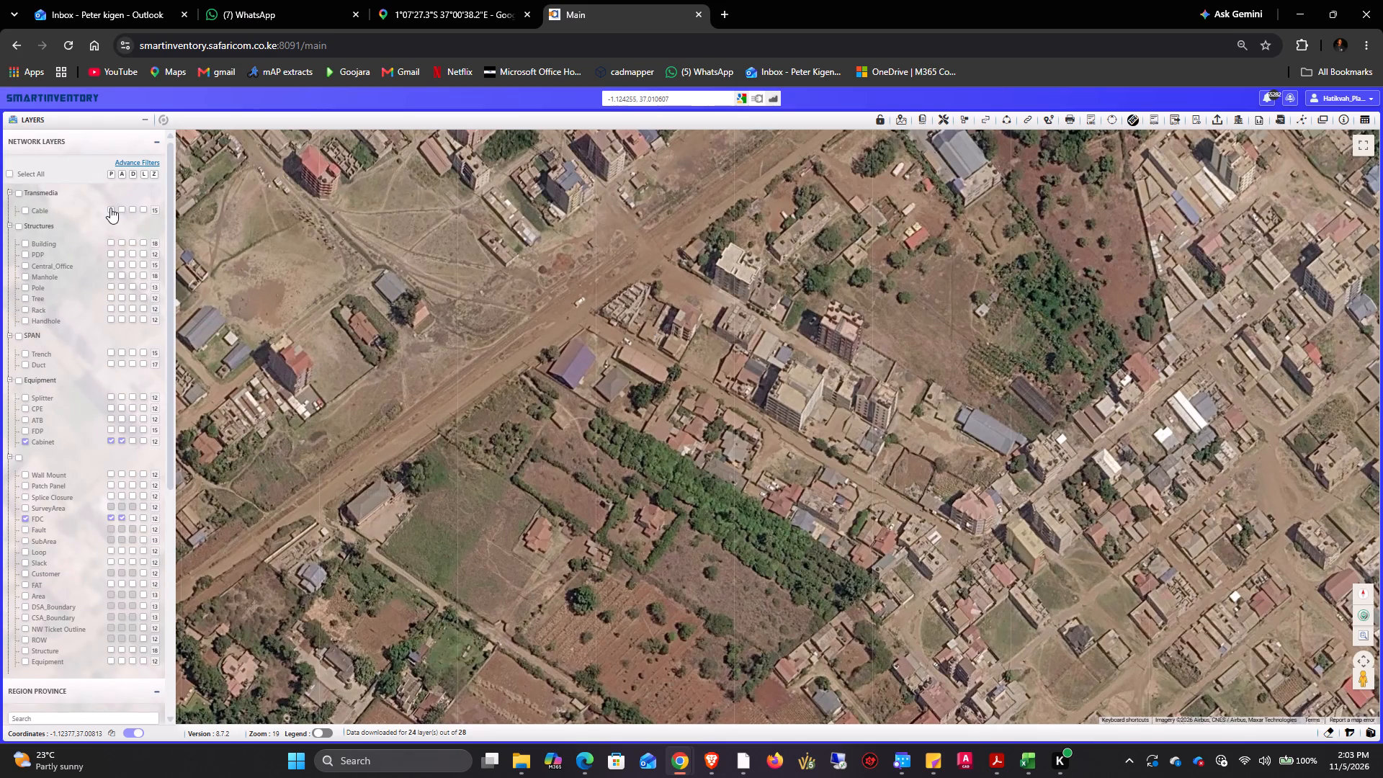
{"action": "left_click", "coordinate": [110, 207]}
{"action": "left_click", "coordinate": [121, 211]}
{"action": "left_click", "coordinate": [163, 121]}
Examine the wider area around the site for FDC, cabinet and cable features.
{"action": "scroll", "coordinate": [854, 419], "scroll_direction": "down", "scroll_amount": 4}
{"action": "left_click_drag", "start_coordinate": [892, 401], "coordinate": [809, 470]}
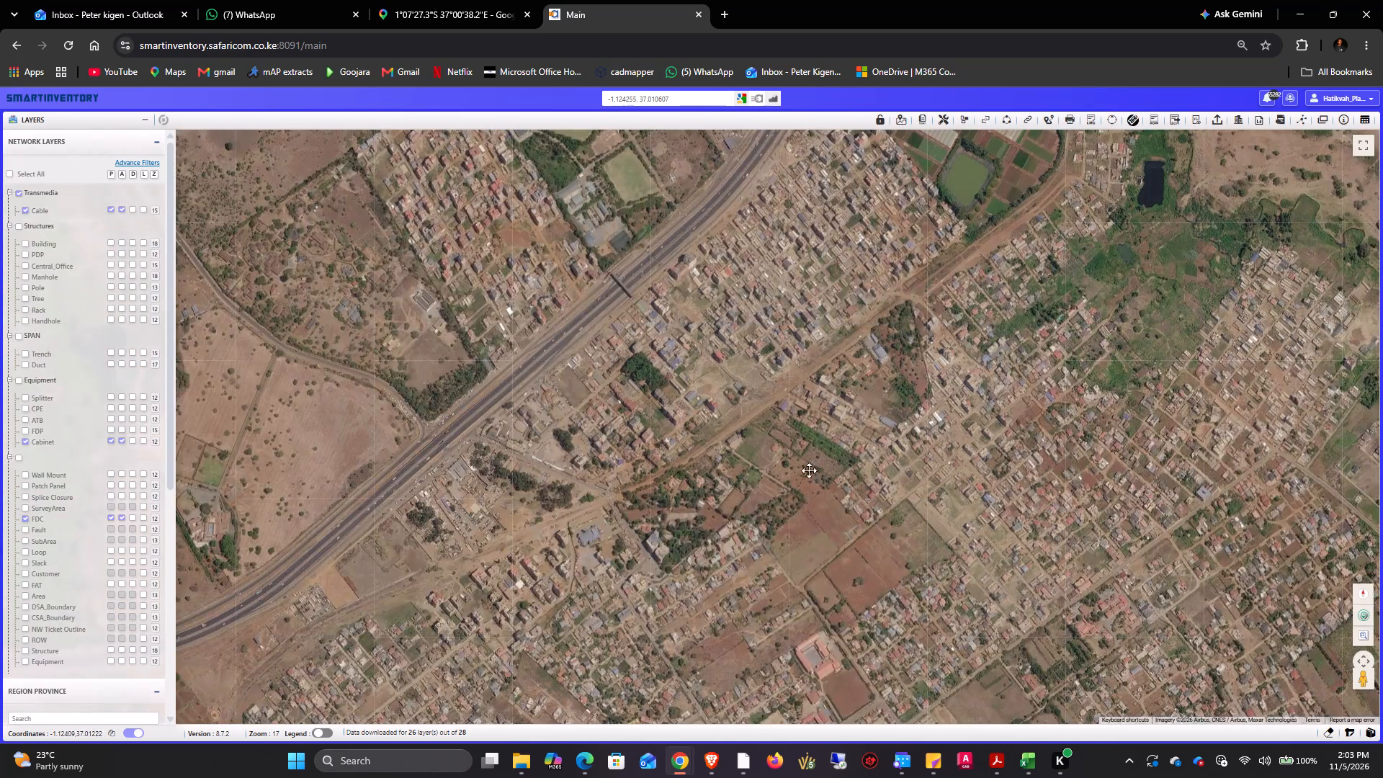
{"action": "left_click_drag", "start_coordinate": [809, 470], "coordinate": [832, 460]}
{"action": "scroll", "coordinate": [830, 458], "scroll_direction": "down", "scroll_amount": 1}
{"action": "scroll", "coordinate": [830, 458], "scroll_direction": "up", "scroll_amount": 1}
{"action": "scroll", "coordinate": [830, 458], "scroll_direction": "down", "scroll_amount": 3}
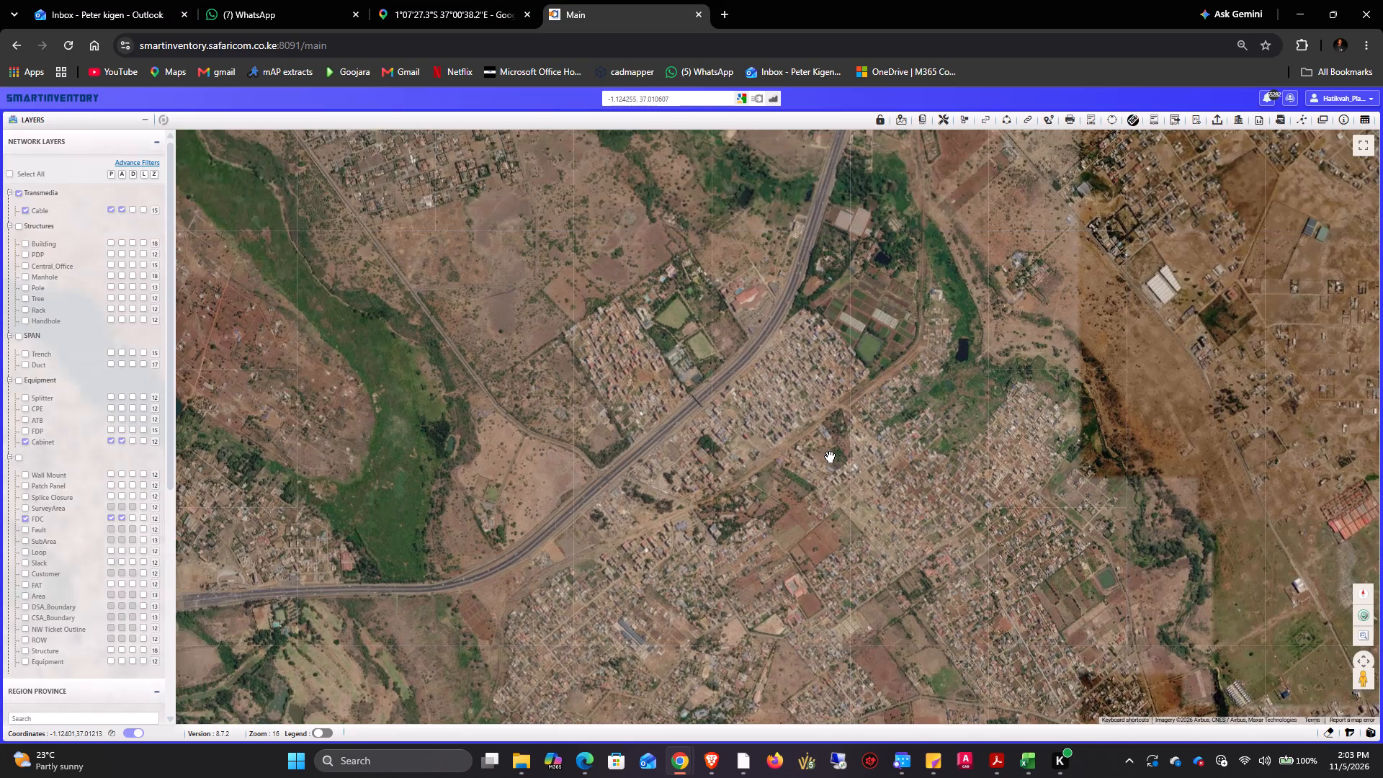
{"action": "left_click_drag", "start_coordinate": [834, 452], "coordinate": [639, 621]}
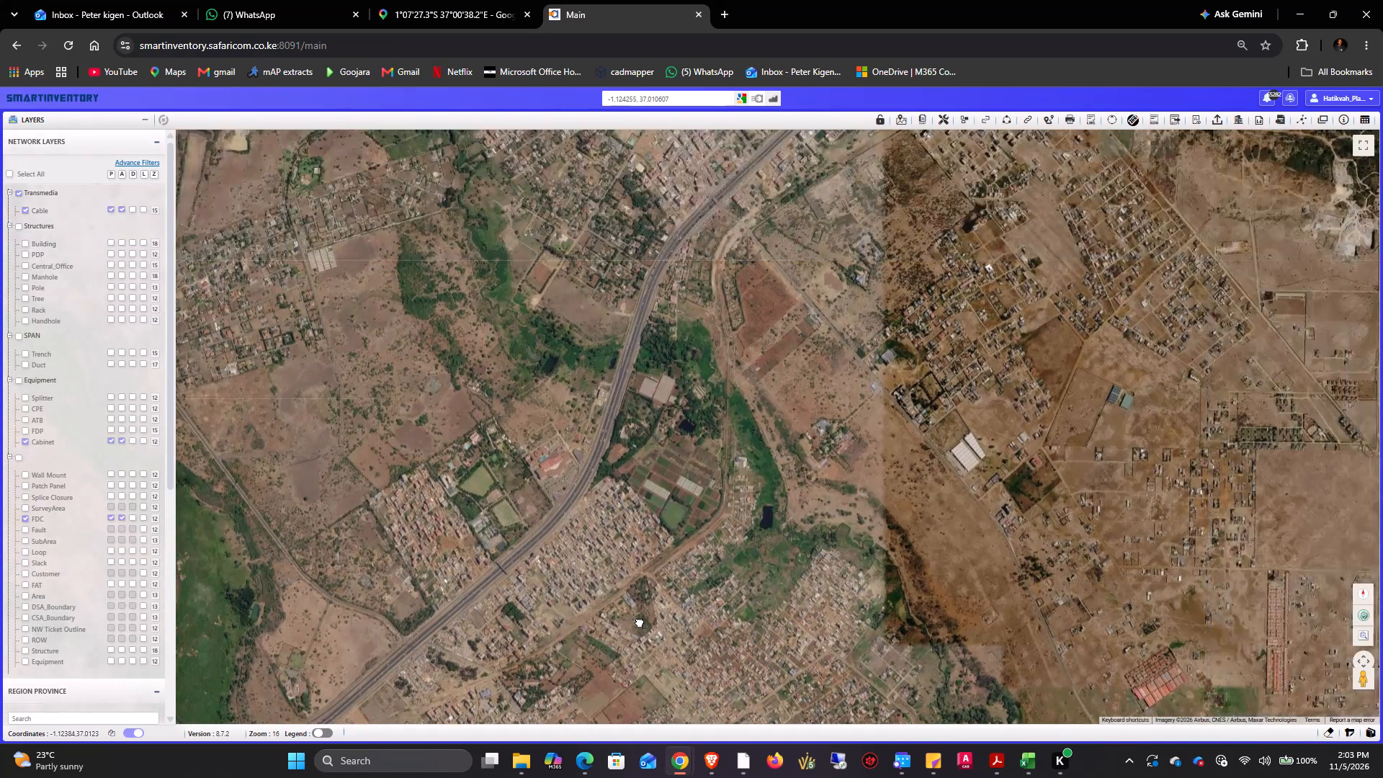
{"action": "left_click_drag", "start_coordinate": [639, 621], "coordinate": [674, 562]}
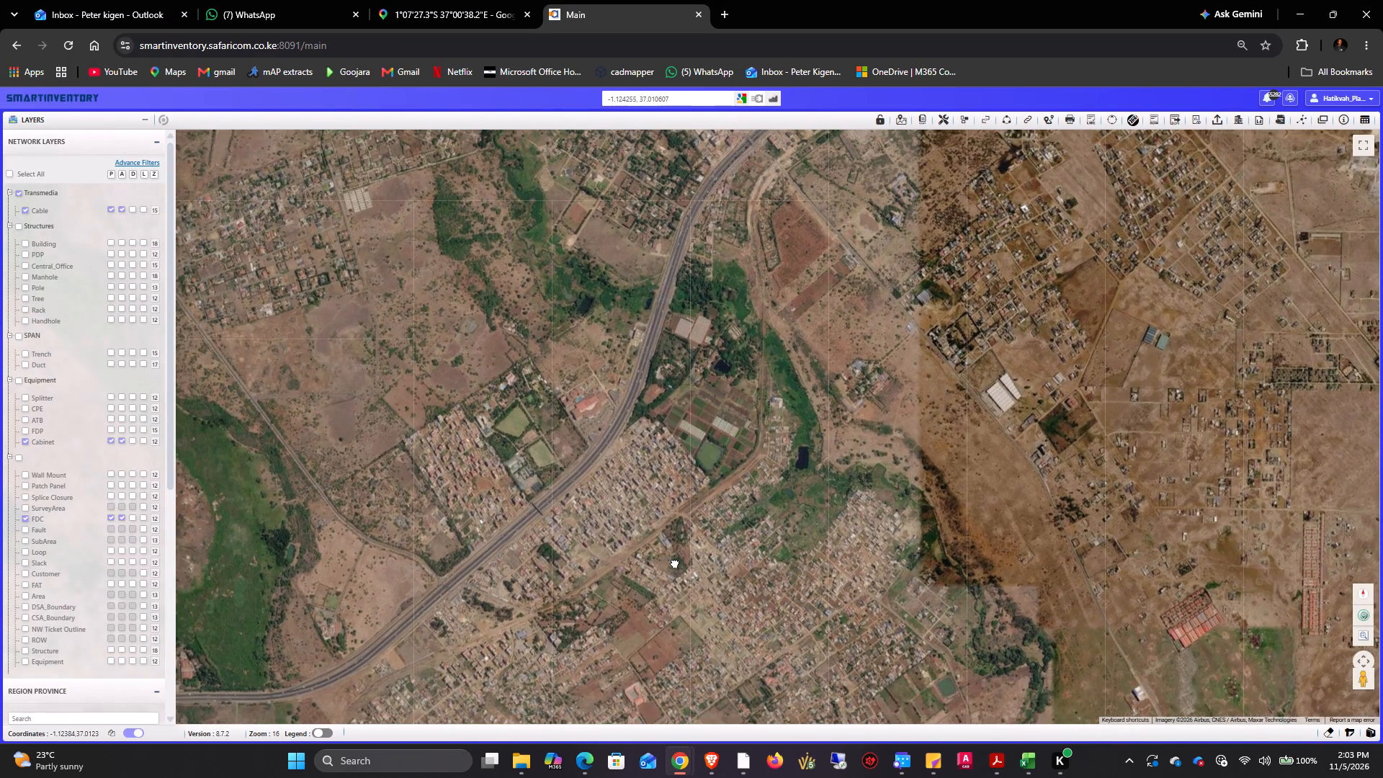
{"action": "left_click_drag", "start_coordinate": [674, 562], "coordinate": [676, 557]}
Locate the site coordinates -1.124255, 37.010607 again and examine the surrounding area along the highway for network features.
{"action": "left_click", "coordinate": [689, 105]}
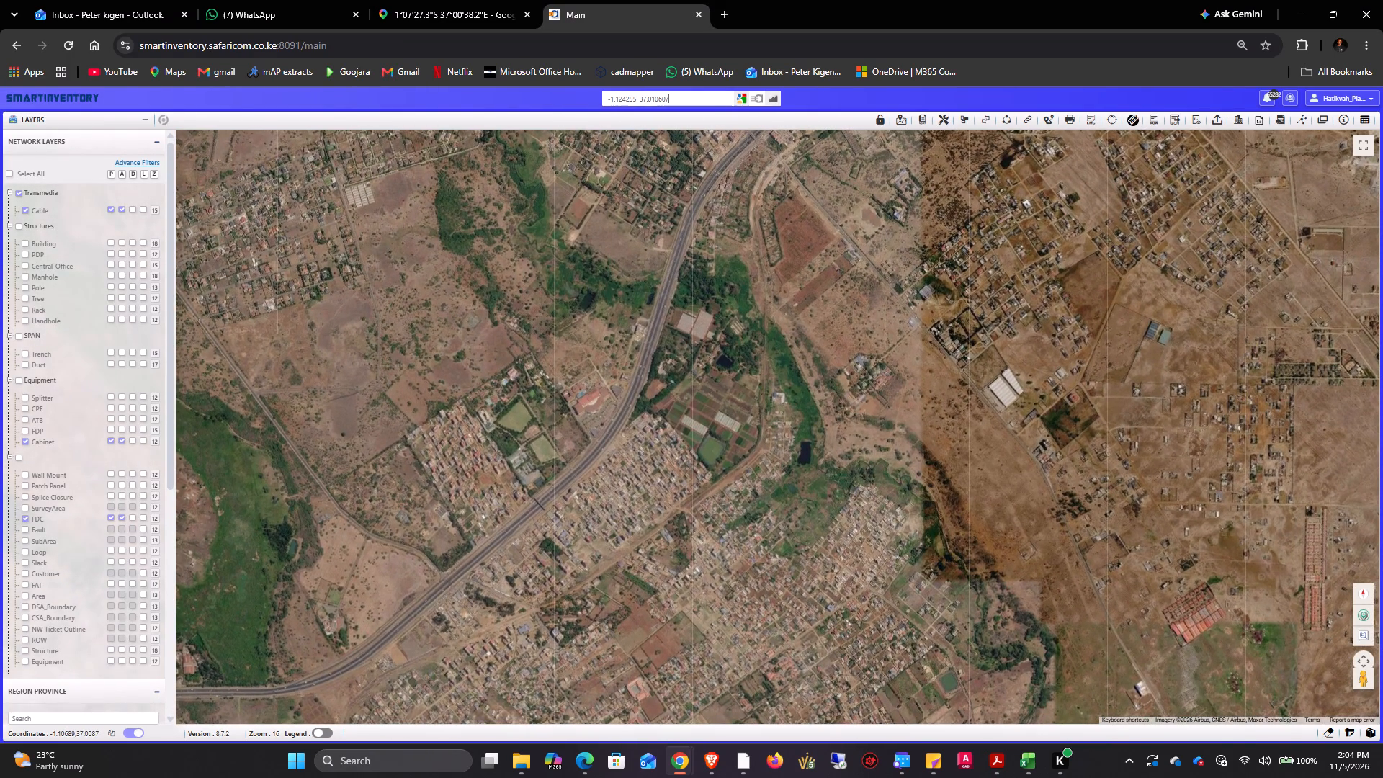
{"action": "key", "text": "Return"}
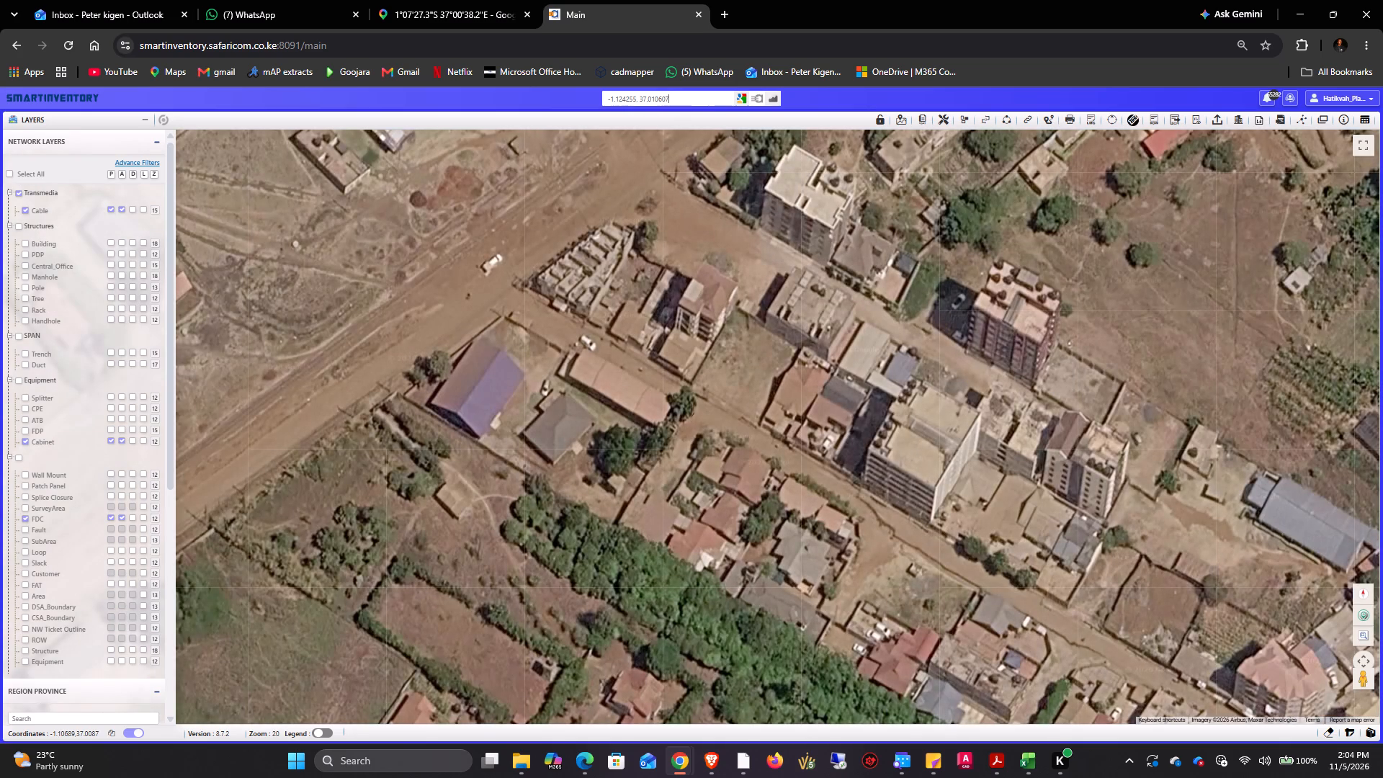
{"action": "scroll", "coordinate": [764, 322], "scroll_direction": "down", "scroll_amount": 8}
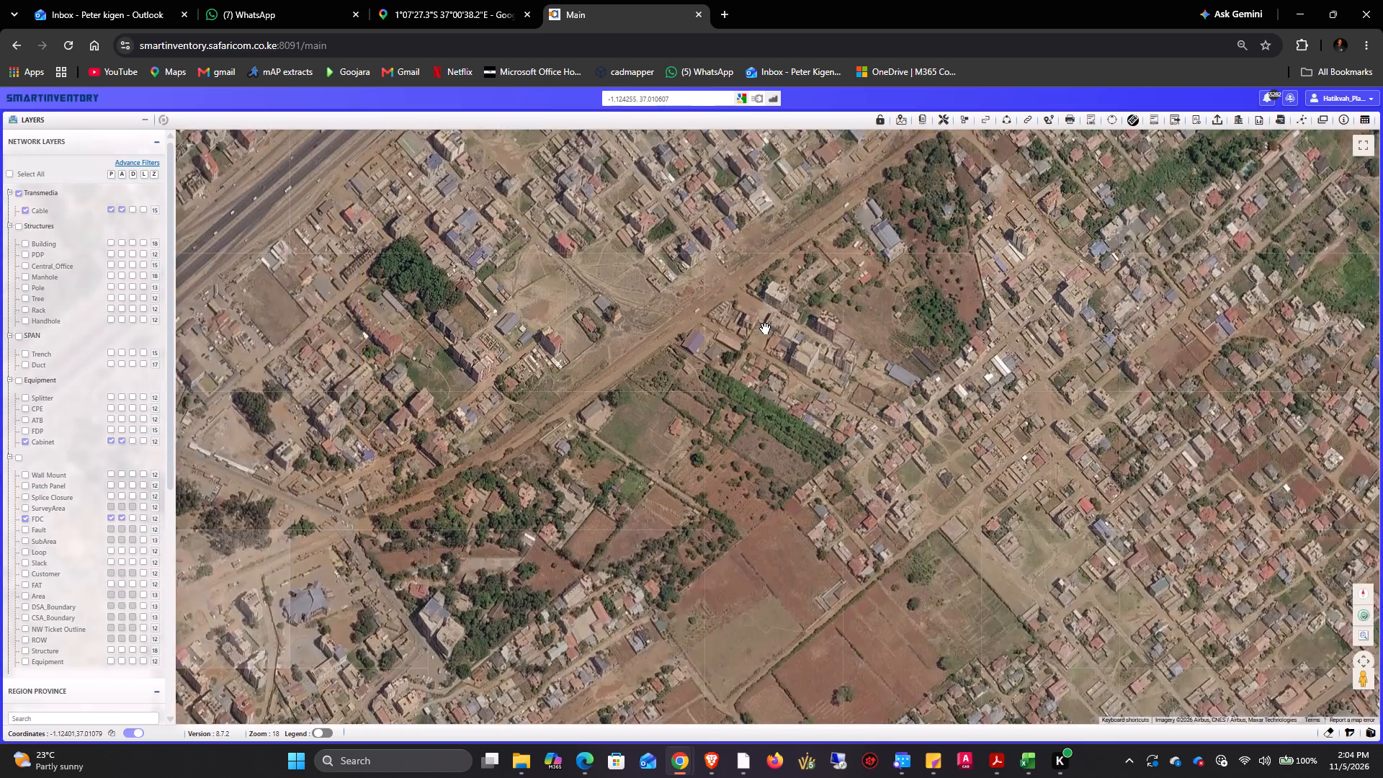
{"action": "scroll", "coordinate": [765, 328], "scroll_direction": "down", "scroll_amount": 3}
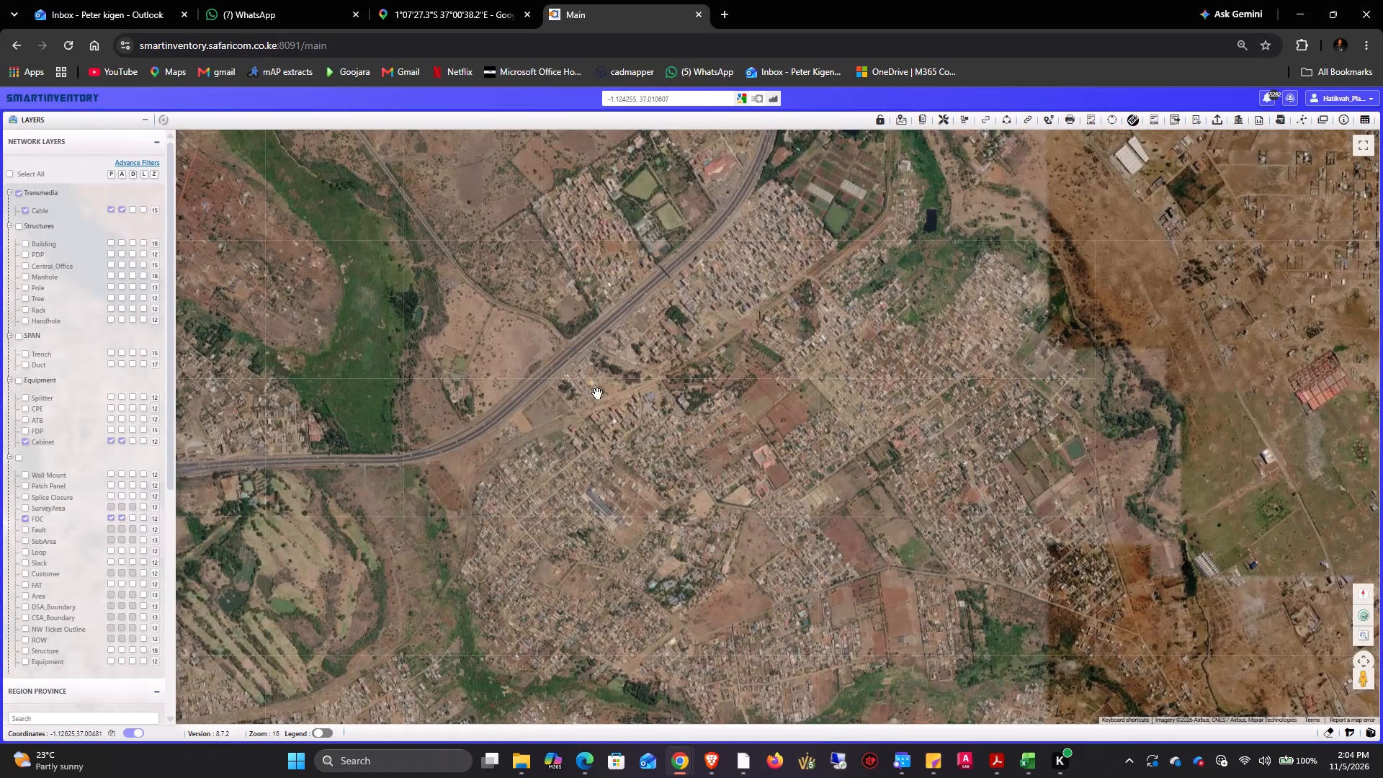
{"action": "left_click_drag", "start_coordinate": [528, 436], "coordinate": [746, 368]}
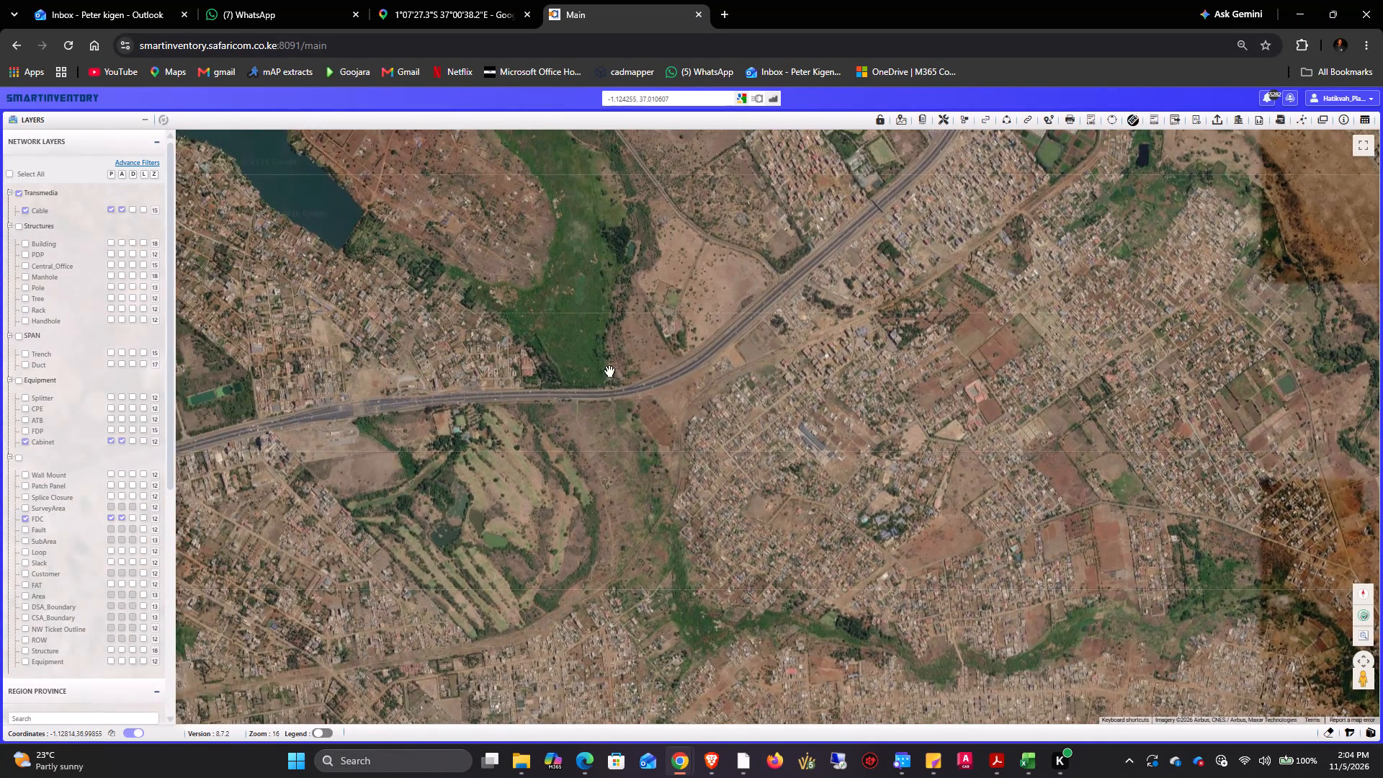
{"action": "left_click_drag", "start_coordinate": [550, 354], "coordinate": [669, 532]}
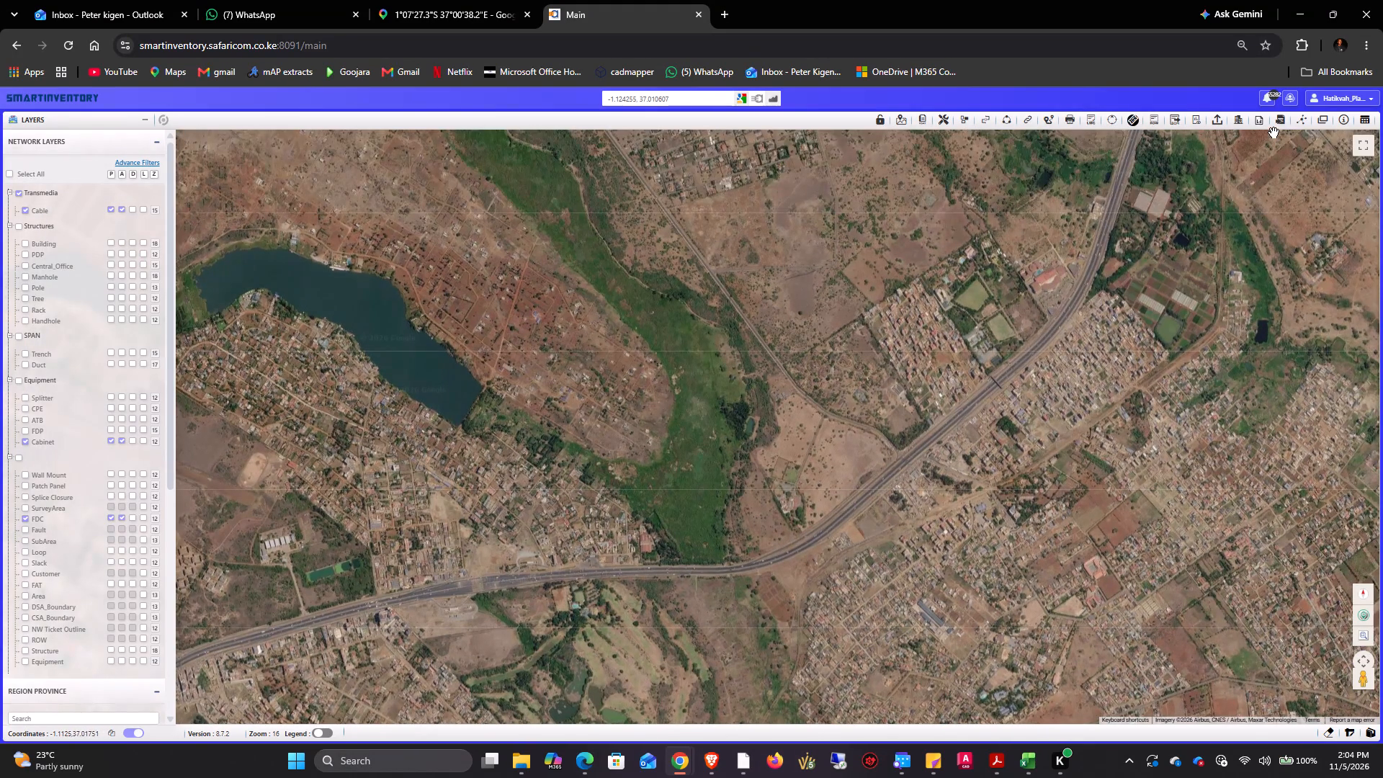
Change the base map to satellite imagery with road and place labels and close the Map Manager.
{"action": "left_click", "coordinate": [1322, 121]}
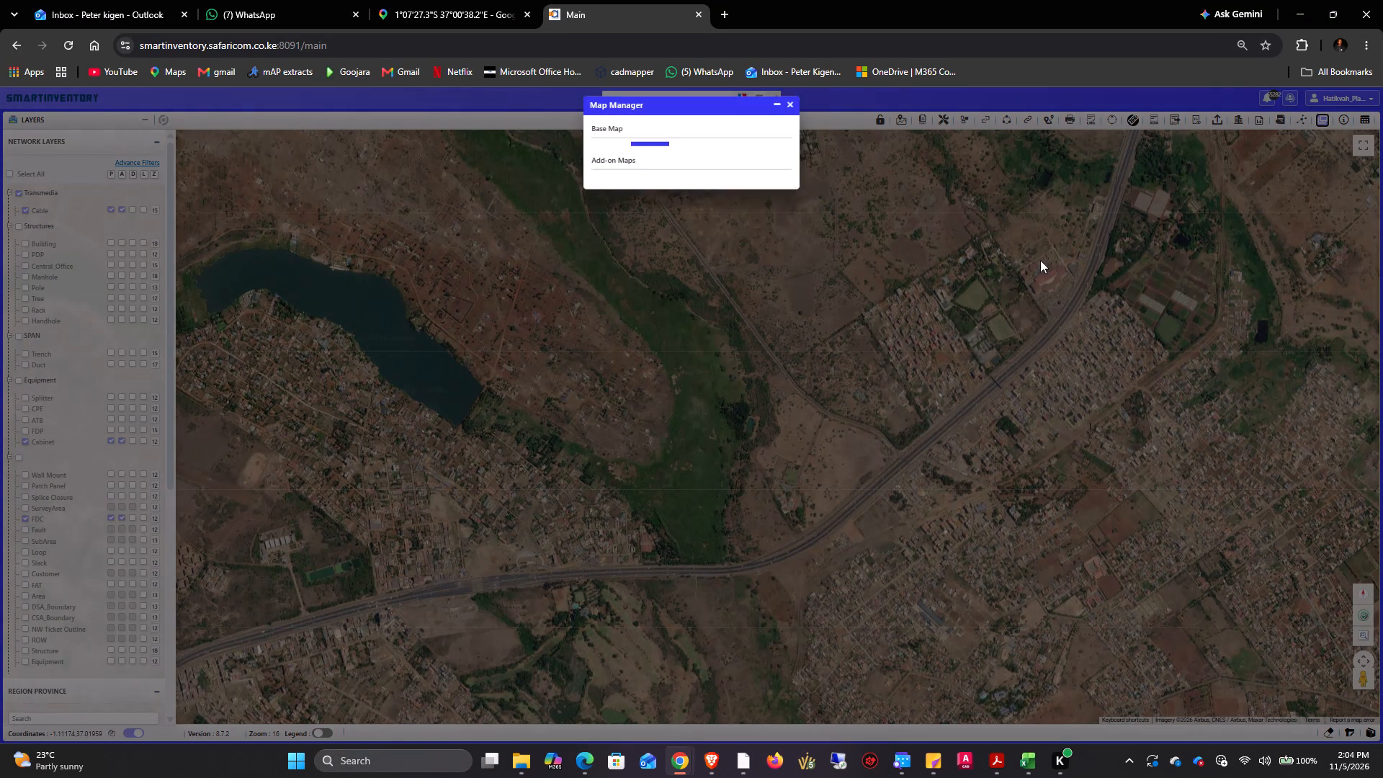
{"action": "left_click", "coordinate": [686, 166]}
{"action": "left_click", "coordinate": [902, 254]}
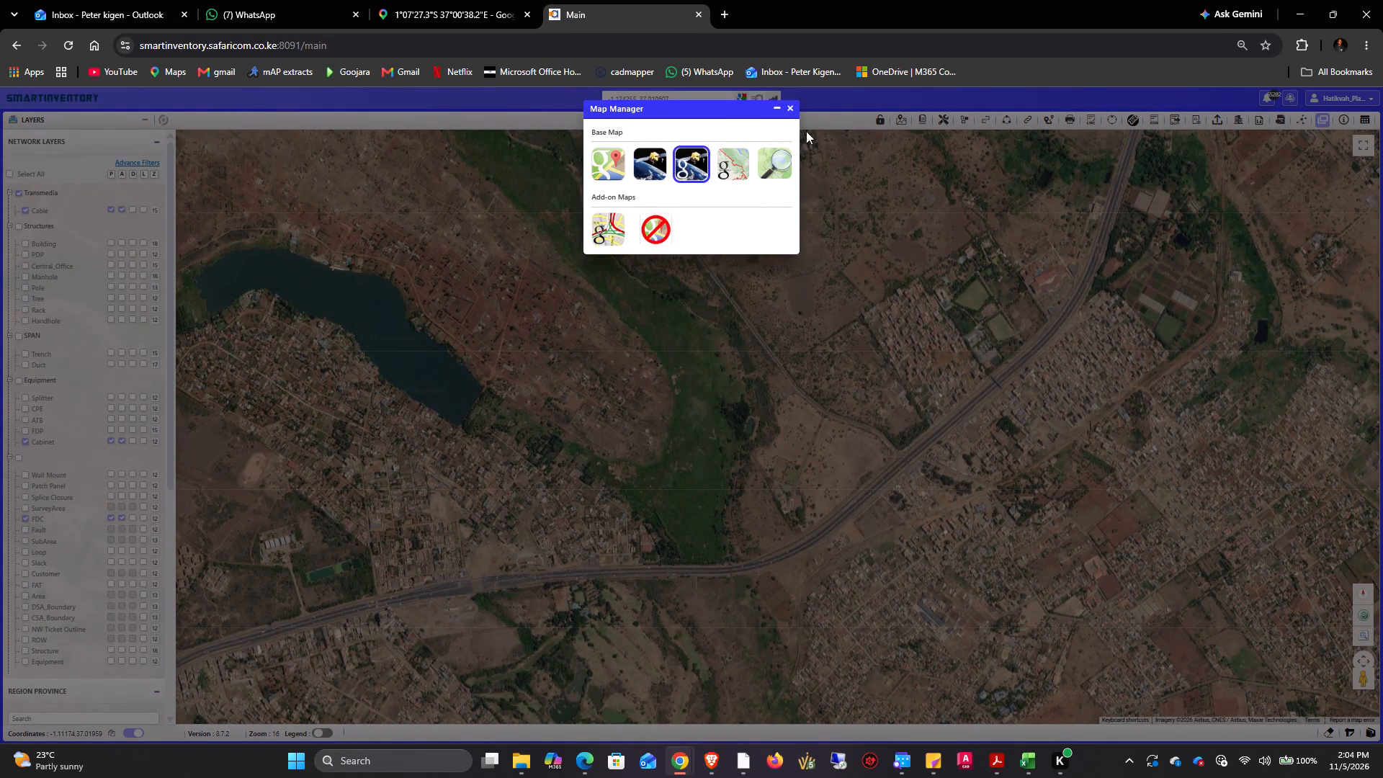
{"action": "left_click", "coordinate": [793, 106]}
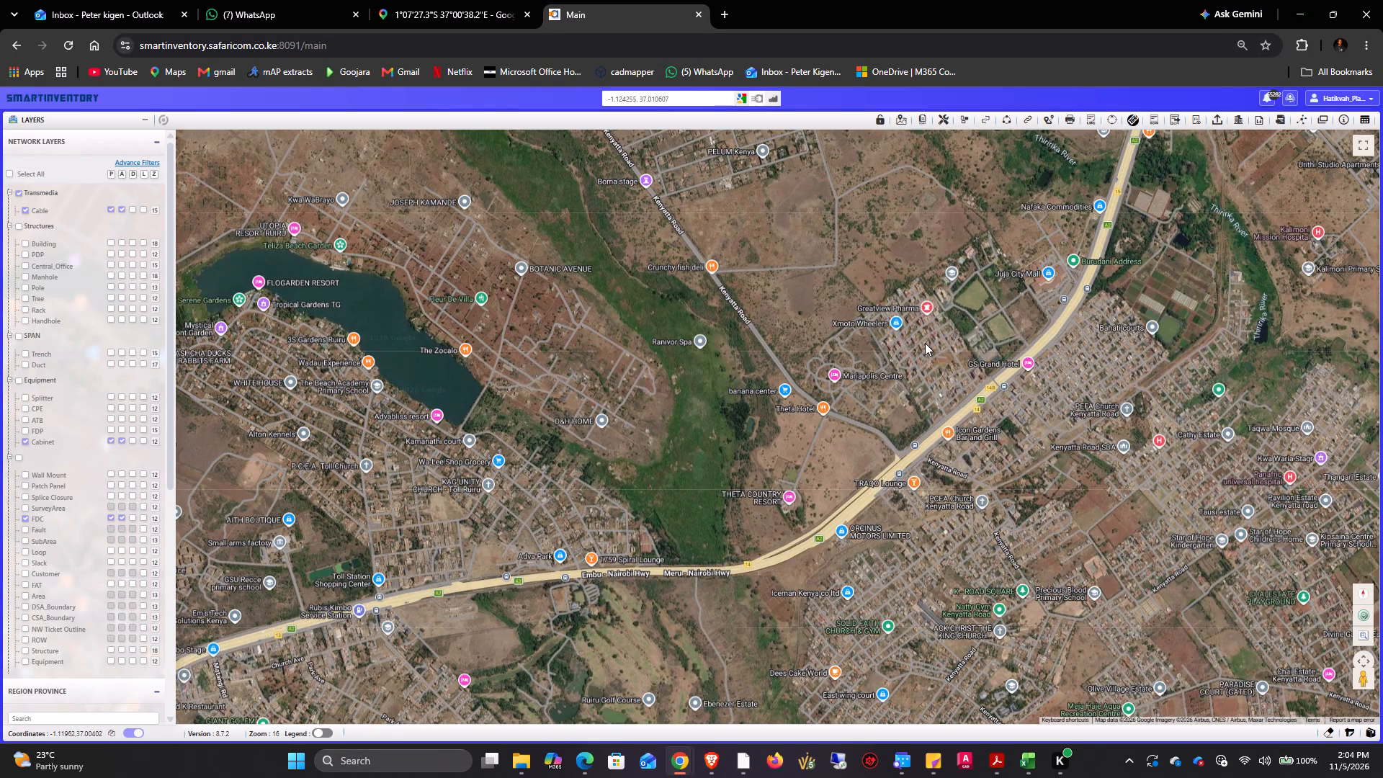
Check the labelled area around the highway, and return the map to the coordinates -1.124255, 37.010607.
{"action": "left_click_drag", "start_coordinate": [921, 355], "coordinate": [825, 316]}
{"action": "left_click_drag", "start_coordinate": [981, 334], "coordinate": [815, 317]}
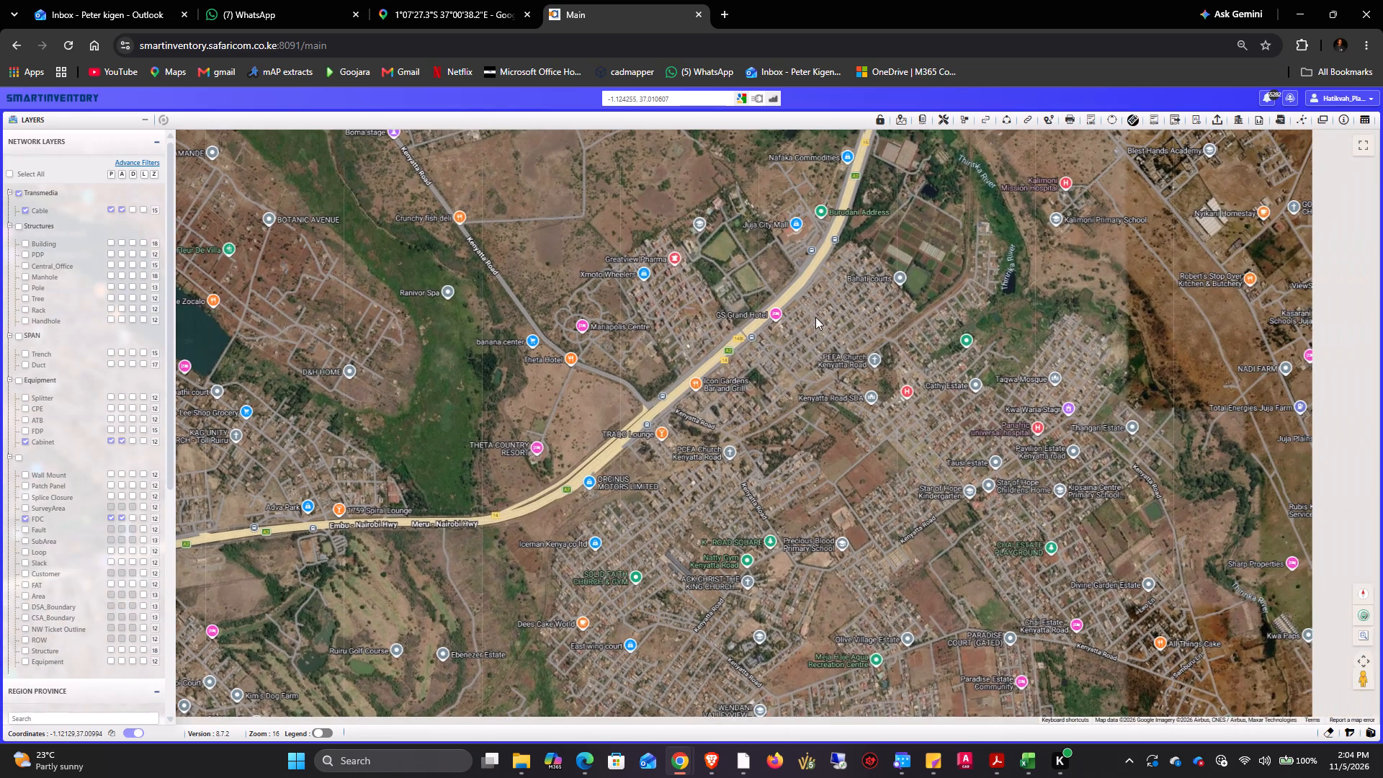
{"action": "left_click", "coordinate": [701, 95]}
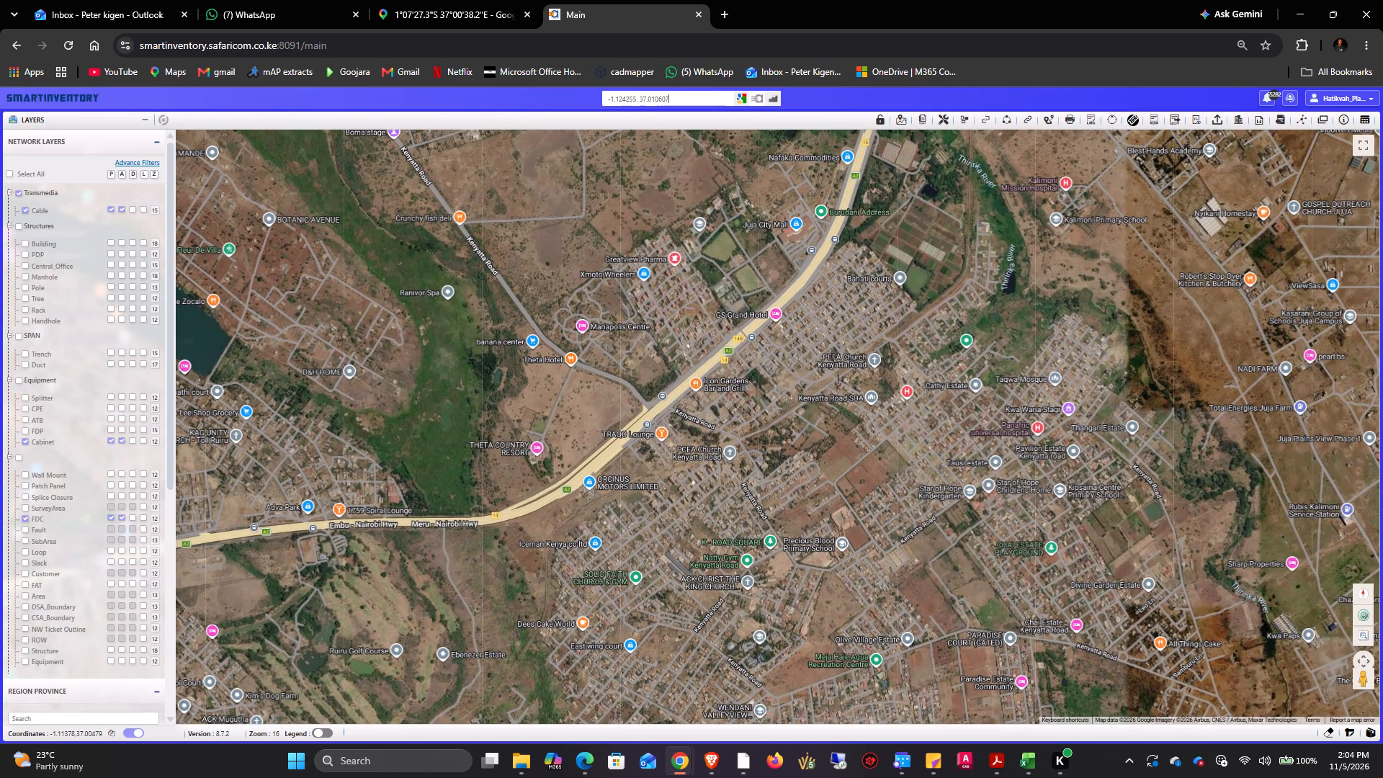
{"action": "key", "text": "Return"}
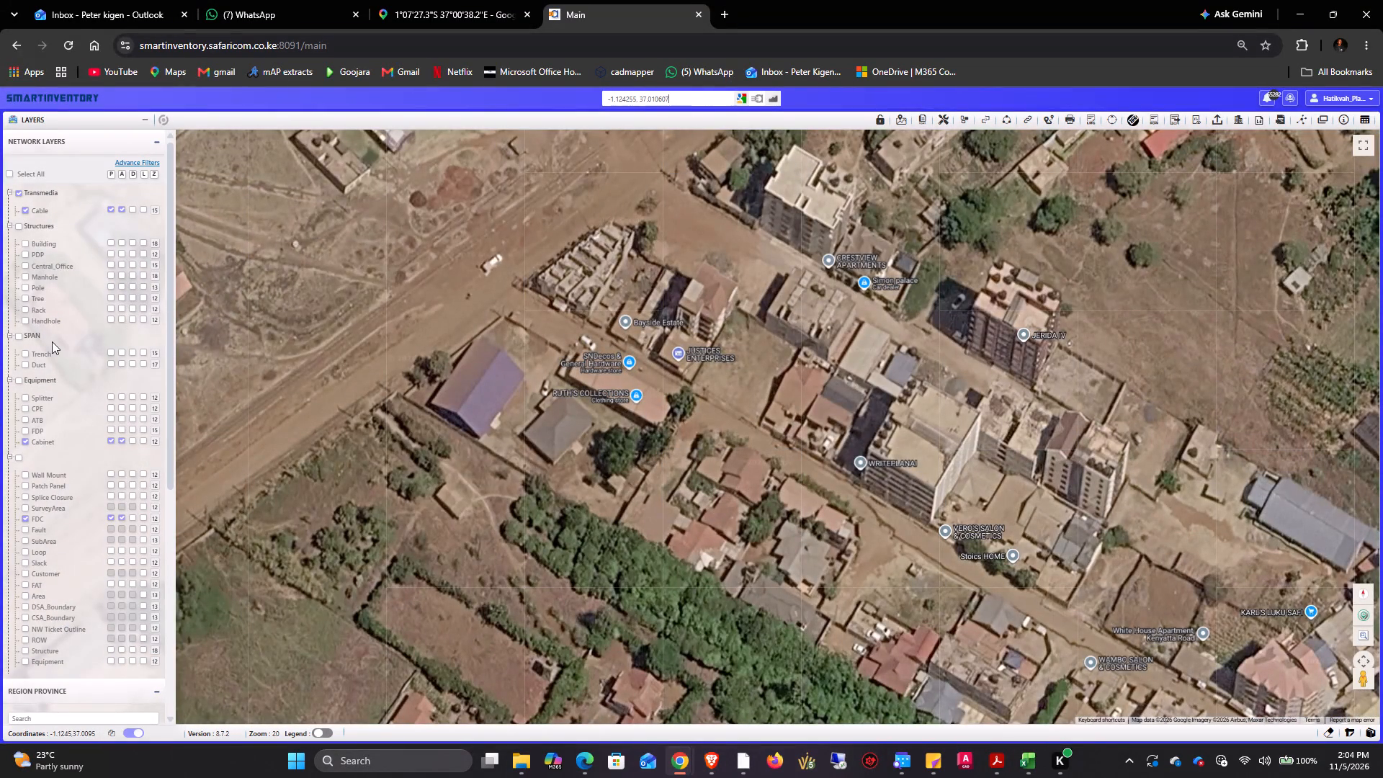
Switch the region filter from Nairobi to Kiambu under the Central province and show the Kiambu region on the map.
{"action": "scroll", "coordinate": [49, 393], "scroll_direction": "down", "scroll_amount": 1}
{"action": "scroll", "coordinate": [53, 399], "scroll_direction": "up", "scroll_amount": 1}
{"action": "scroll", "coordinate": [56, 401], "scroll_direction": "down", "scroll_amount": 5}
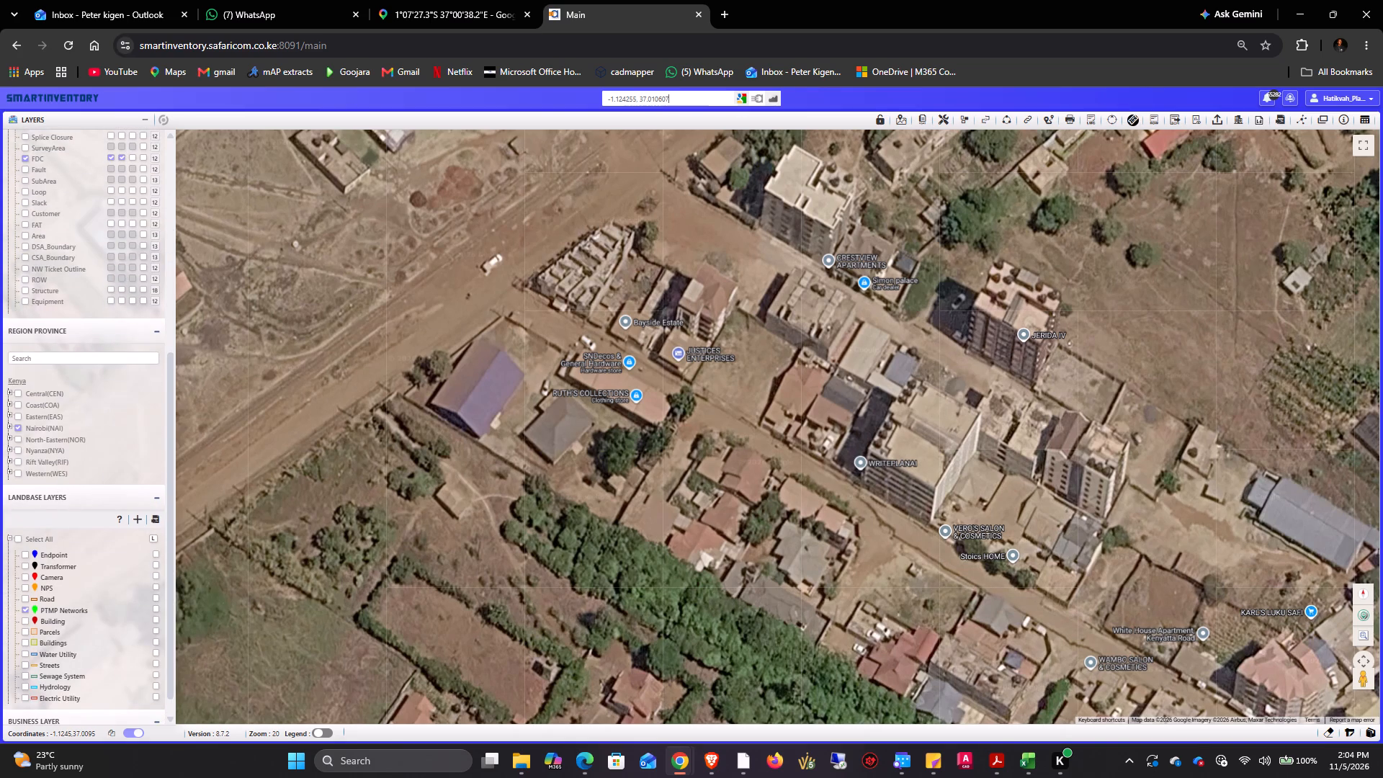
{"action": "left_click", "coordinate": [19, 426]}
{"action": "left_click", "coordinate": [9, 395]}
{"action": "left_click", "coordinate": [27, 404]}
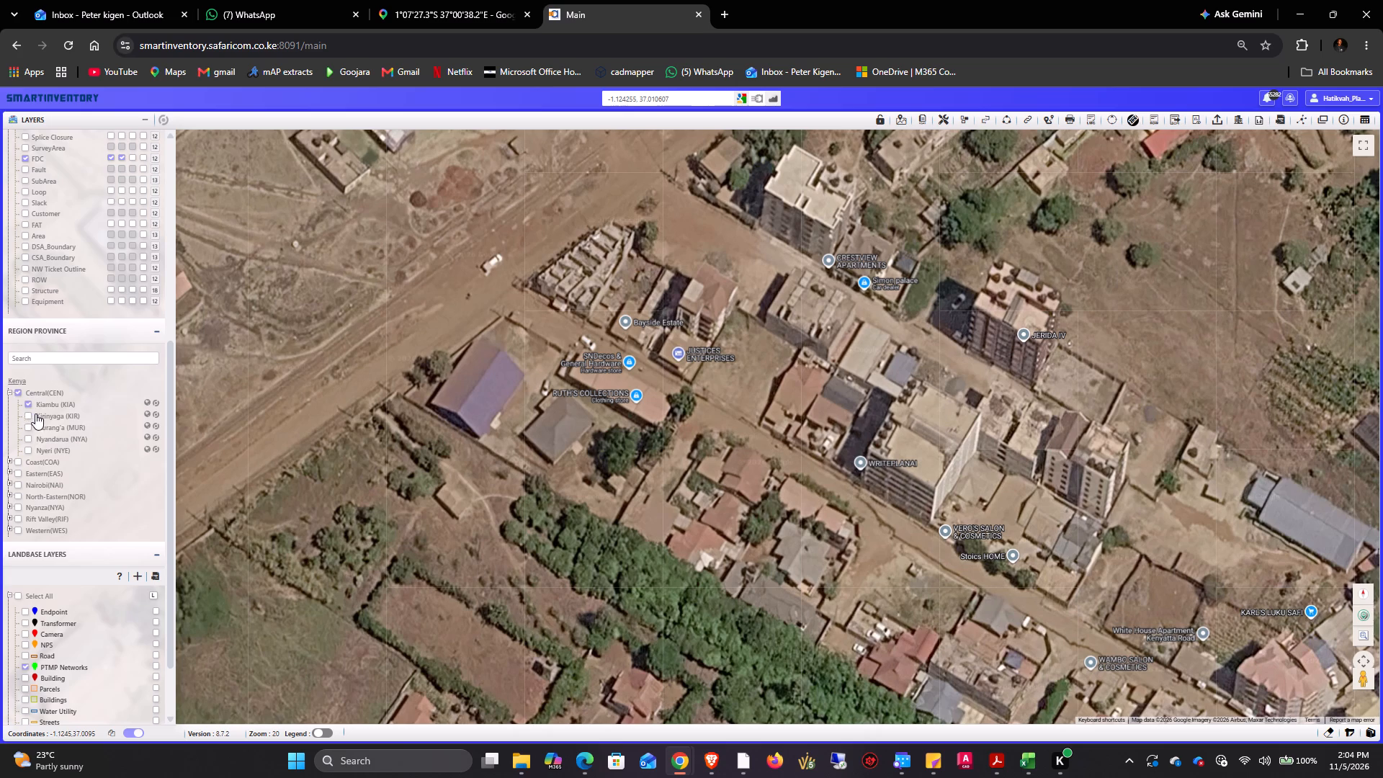
{"action": "left_click", "coordinate": [148, 401]}
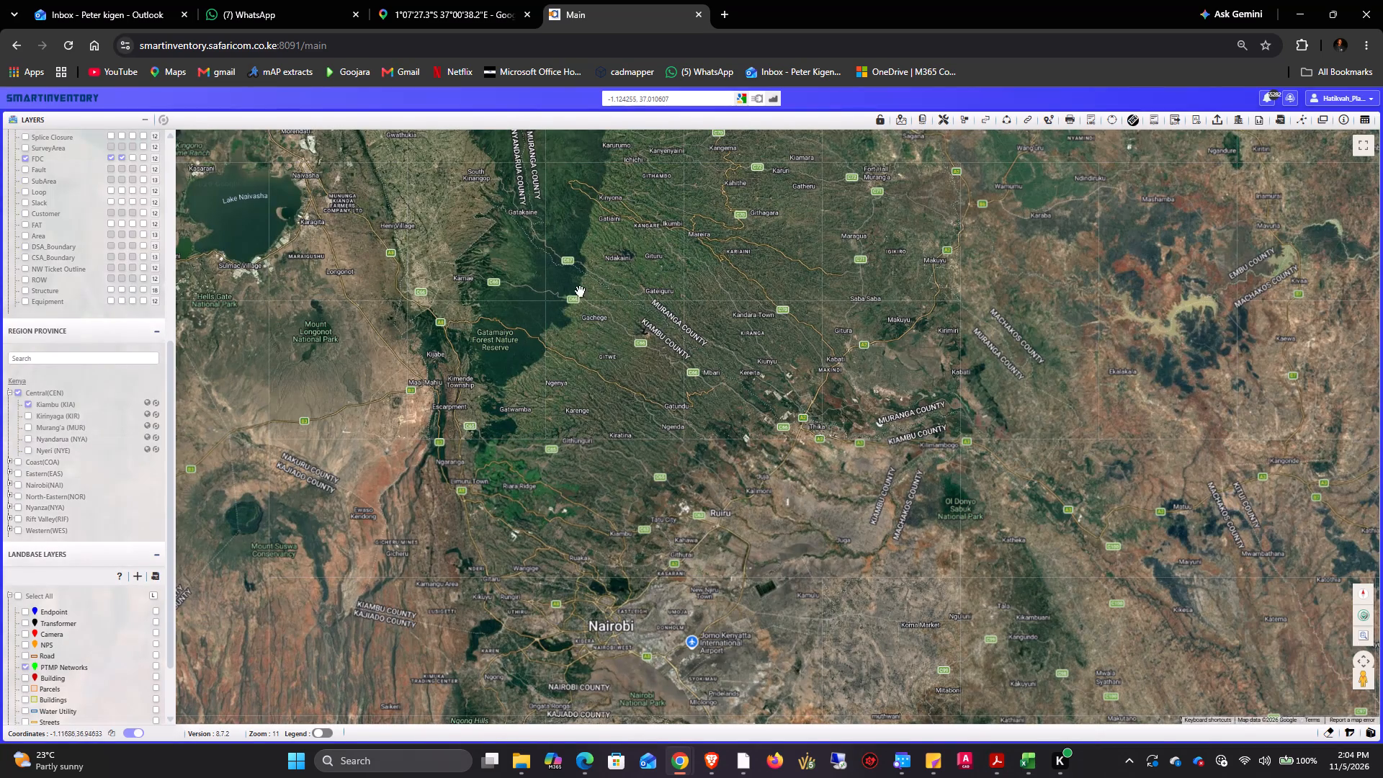
Refresh the network layers with the map closer in on the Juja and Kalimoni area of Kiambu.
{"action": "left_click", "coordinate": [679, 98]}
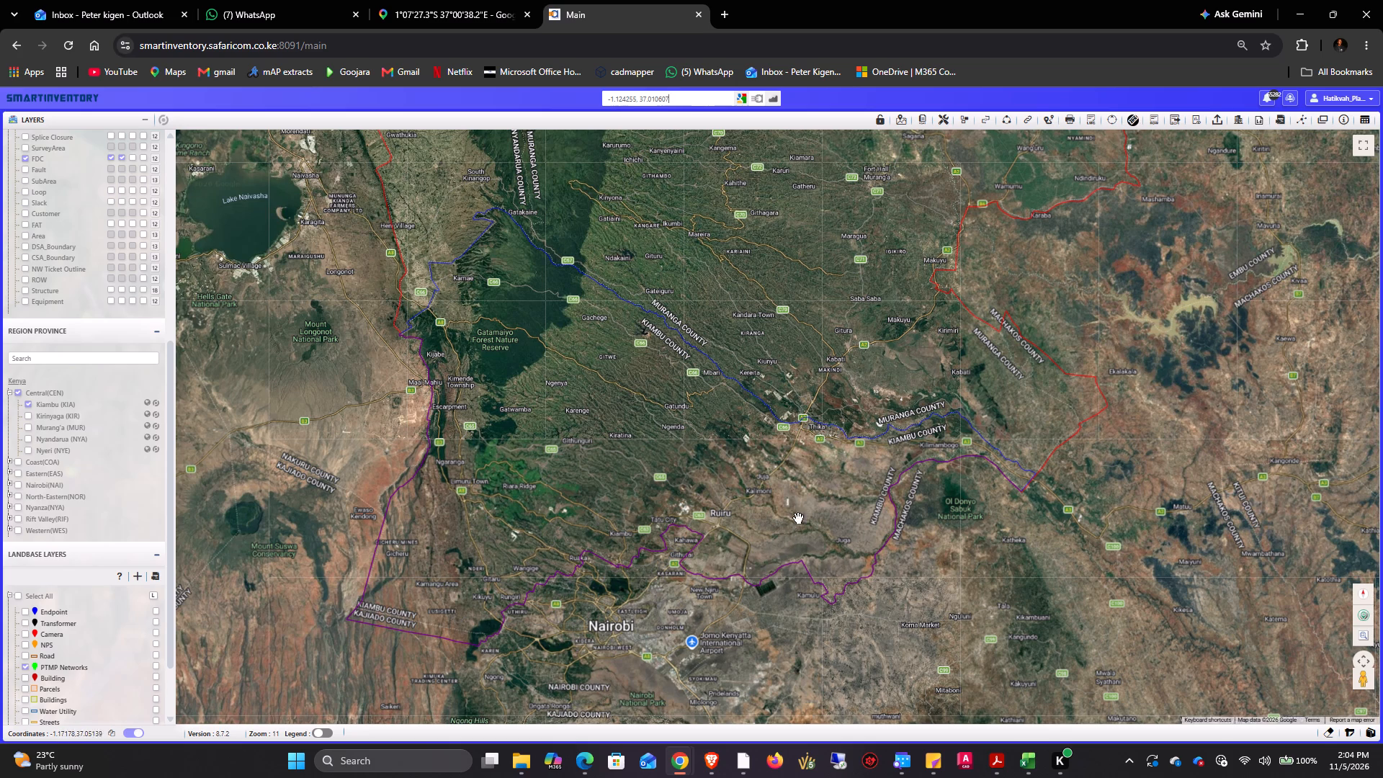
{"action": "scroll", "coordinate": [794, 480], "scroll_direction": "up", "scroll_amount": 3}
{"action": "scroll", "coordinate": [794, 480], "scroll_direction": "down", "scroll_amount": 2}
{"action": "scroll", "coordinate": [795, 480], "scroll_direction": "up", "scroll_amount": 9}
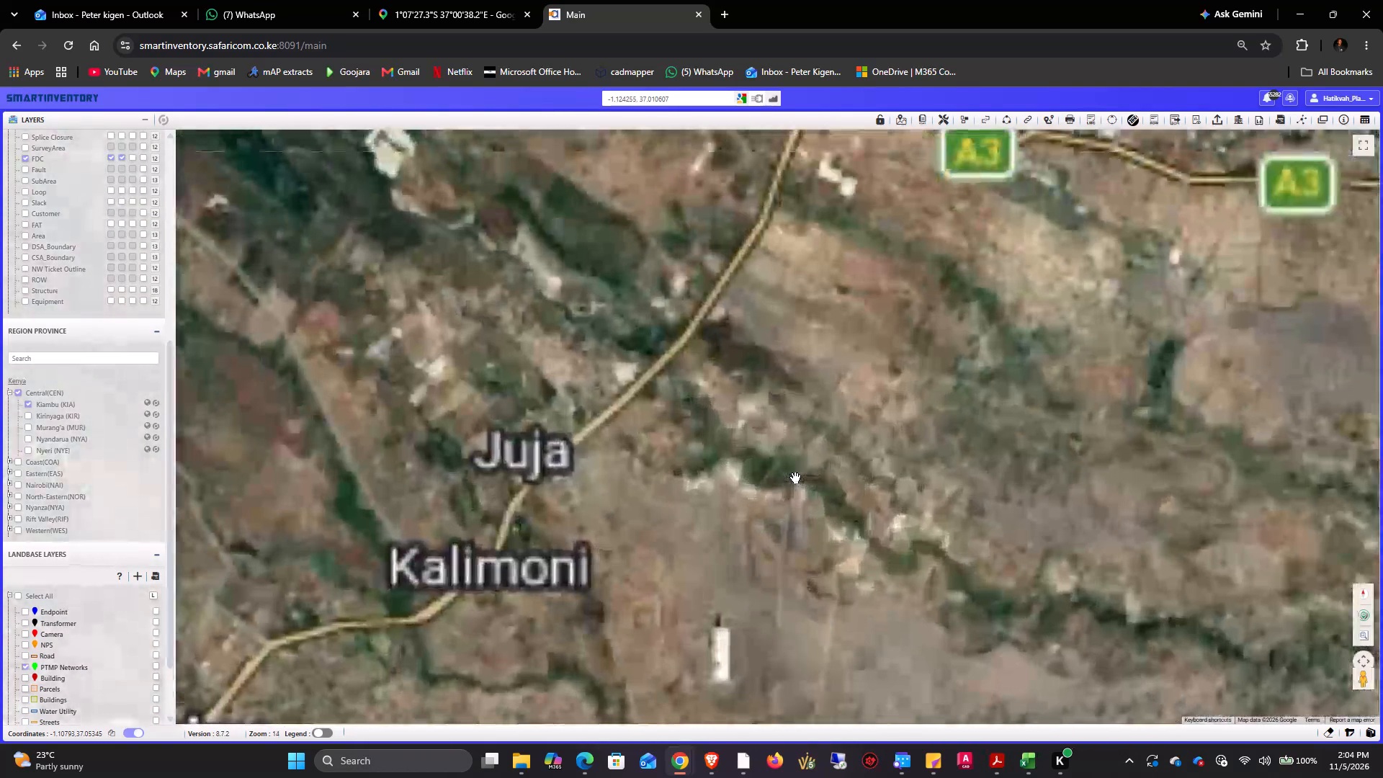
{"action": "left_click", "coordinate": [161, 118]}
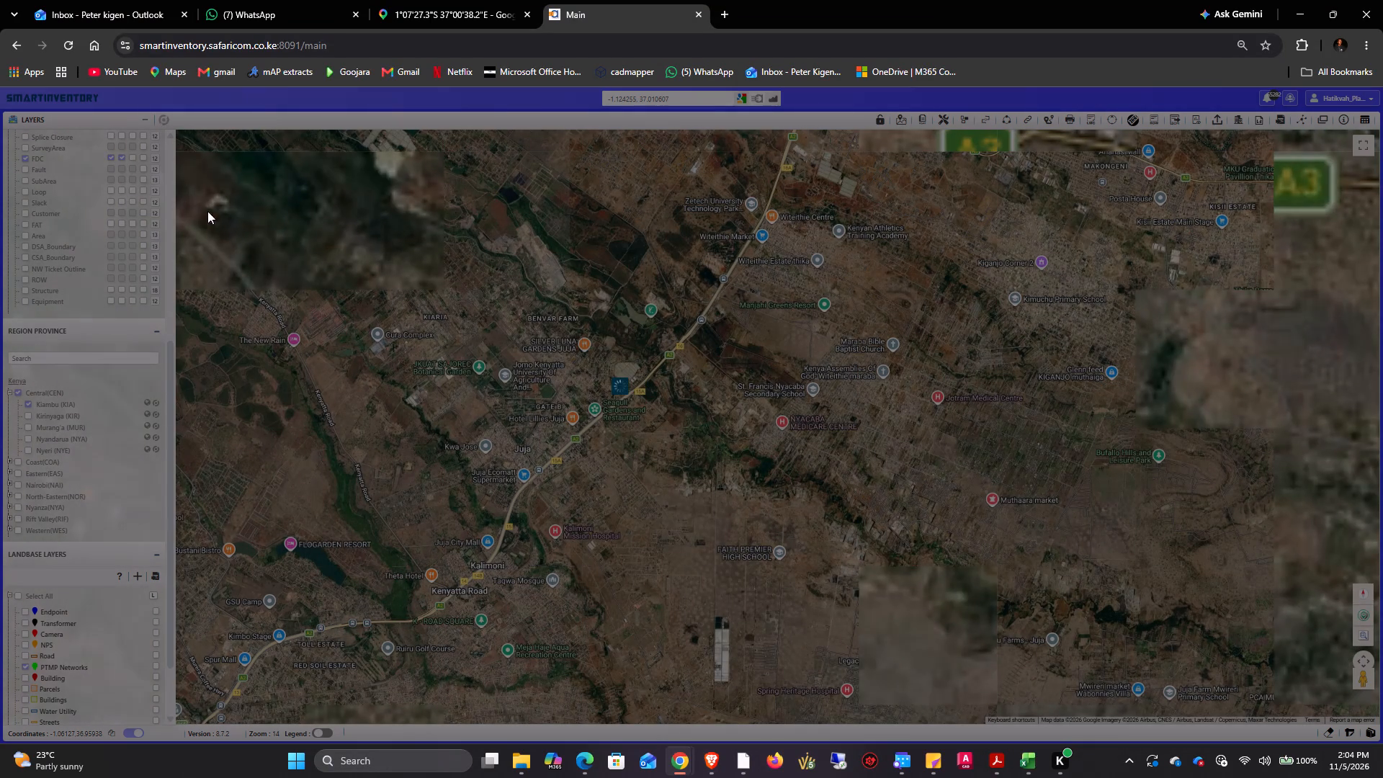
Locate the site coordinates -1.124255, 37.010607 again and frame the surrounding streets and highway with the network layers.
{"action": "left_click", "coordinate": [689, 99]}
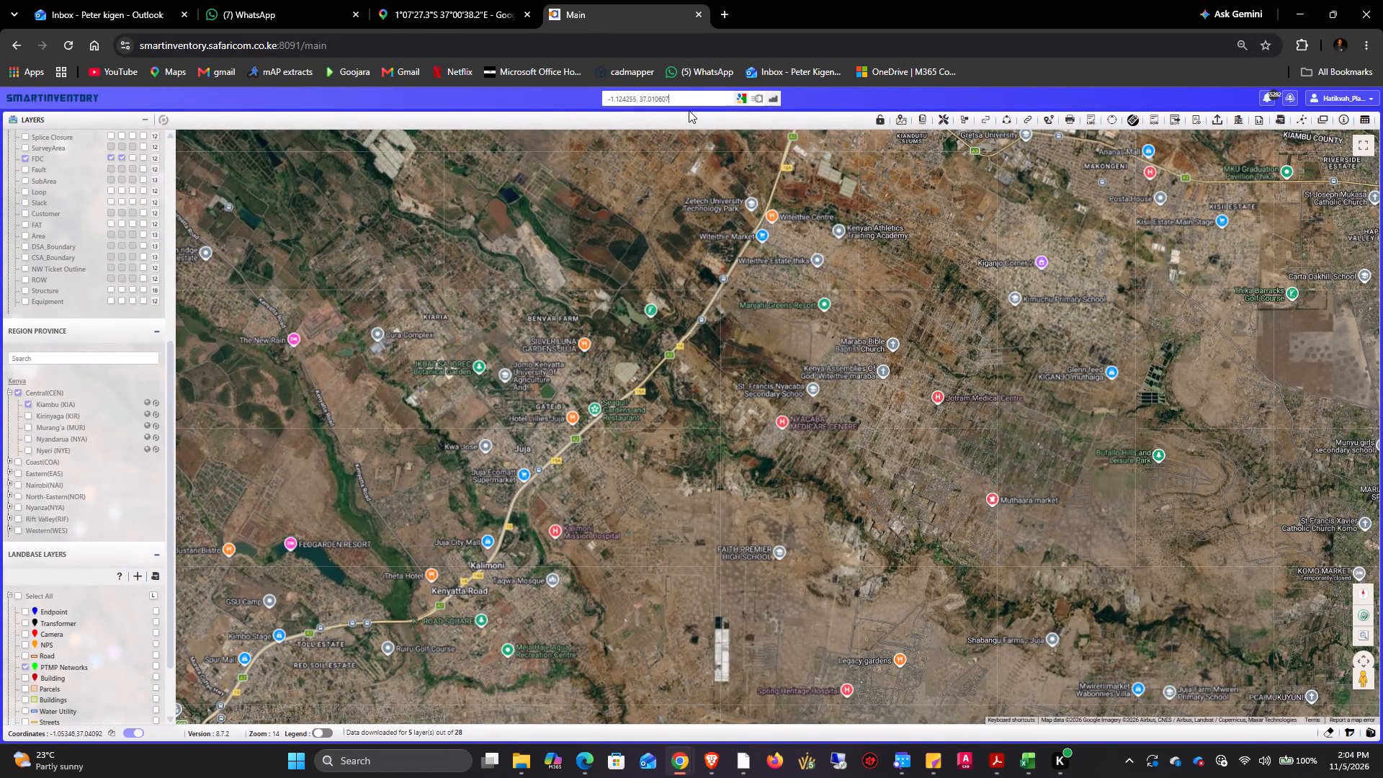
{"action": "key", "text": "Return"}
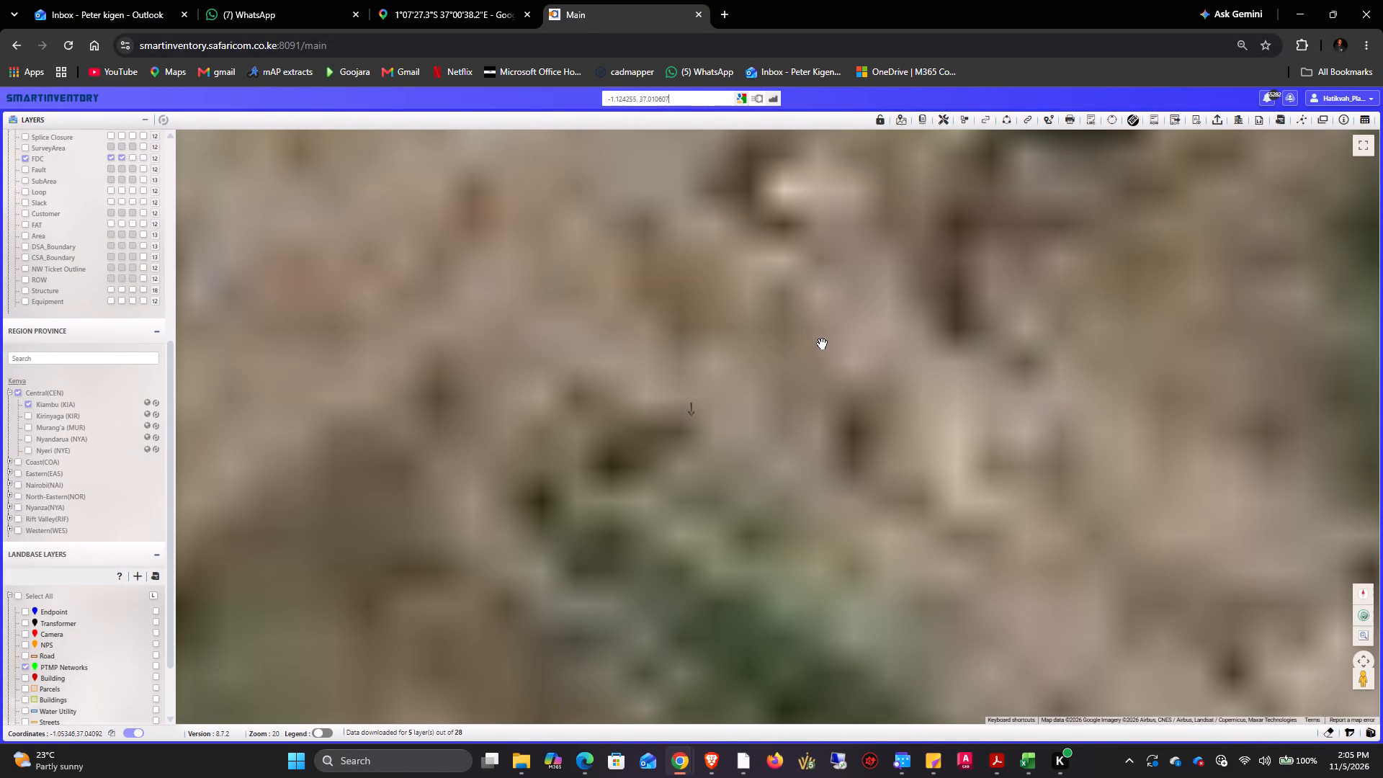
{"action": "scroll", "coordinate": [828, 344], "scroll_direction": "down", "scroll_amount": 2}
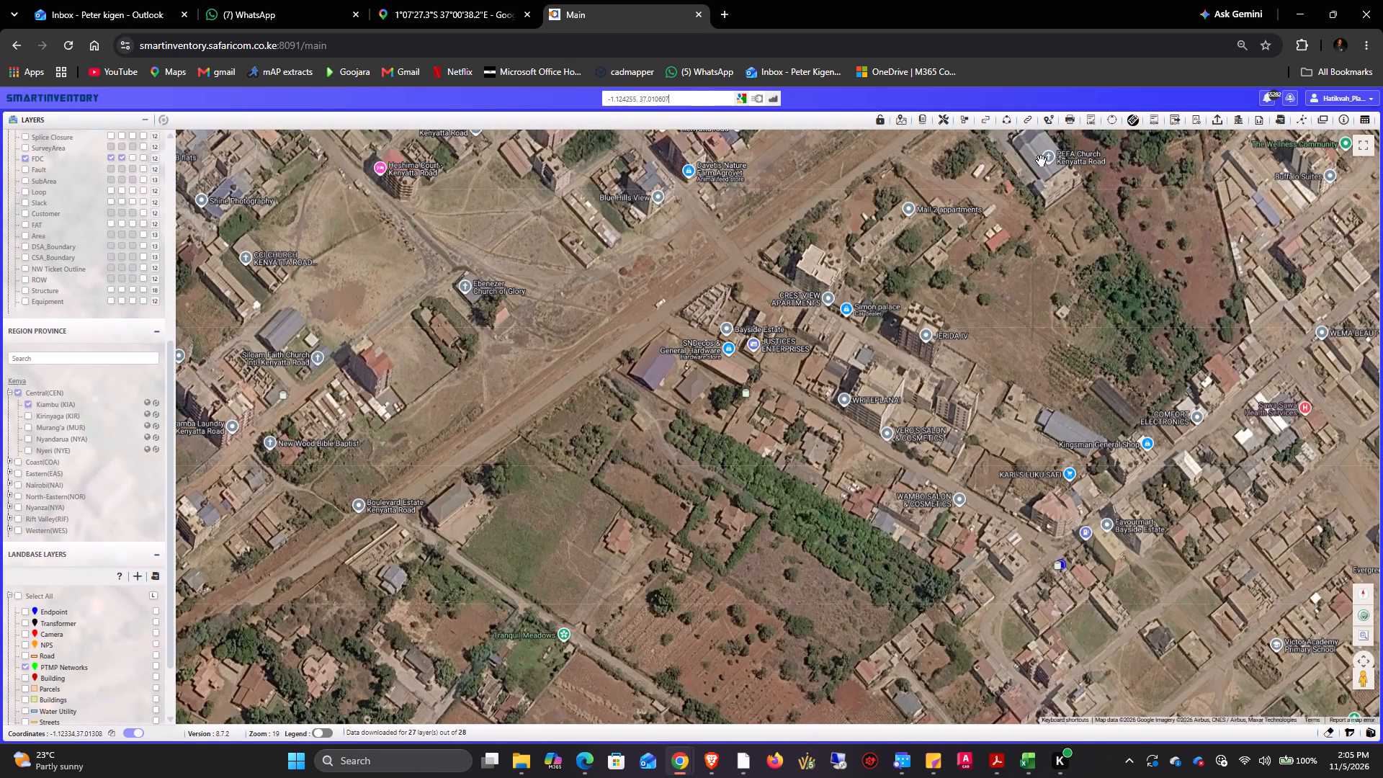
{"action": "left_click_drag", "start_coordinate": [863, 326], "coordinate": [816, 338]}
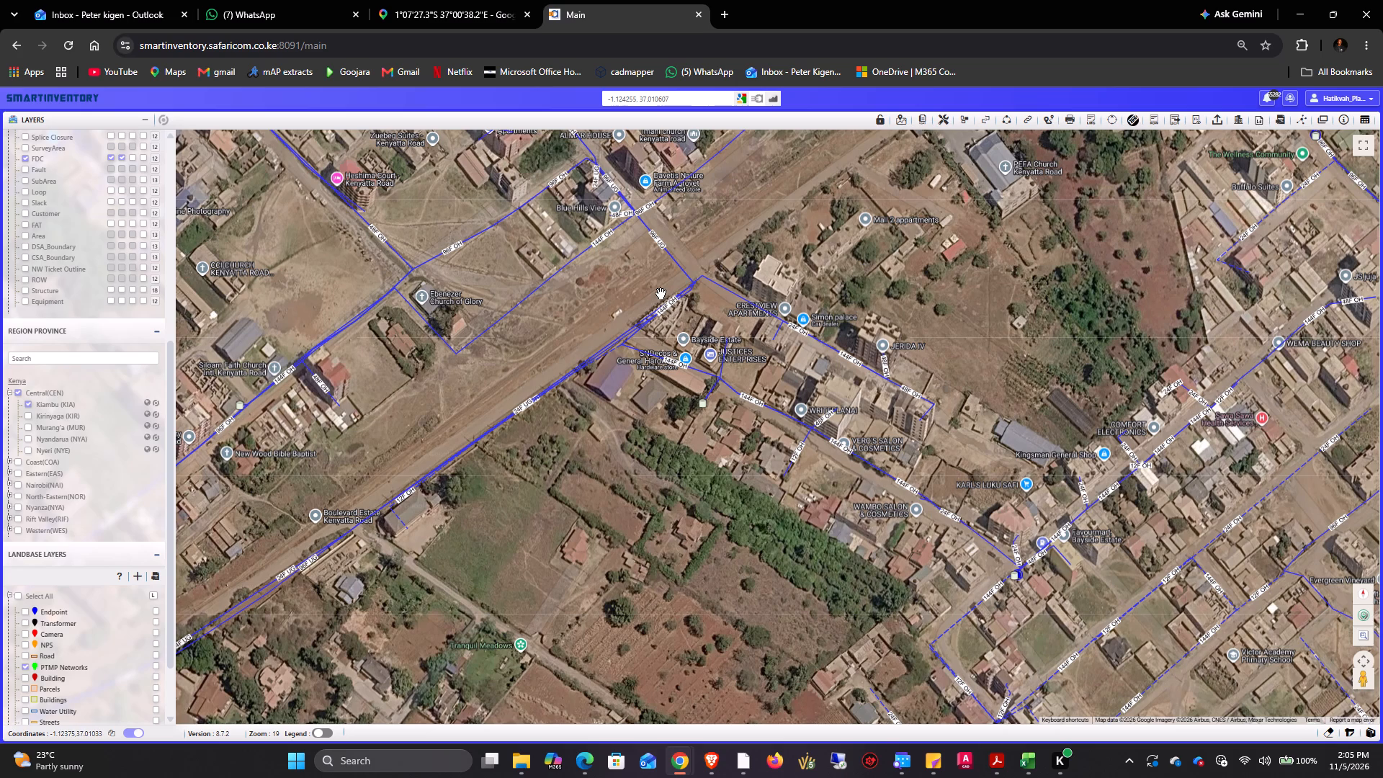
Open Snipping Tool and capture a rectangular screenshot of the whole map area with the cable network around the site.
{"action": "type", "text": "sni"}
{"action": "key", "text": "Return"}
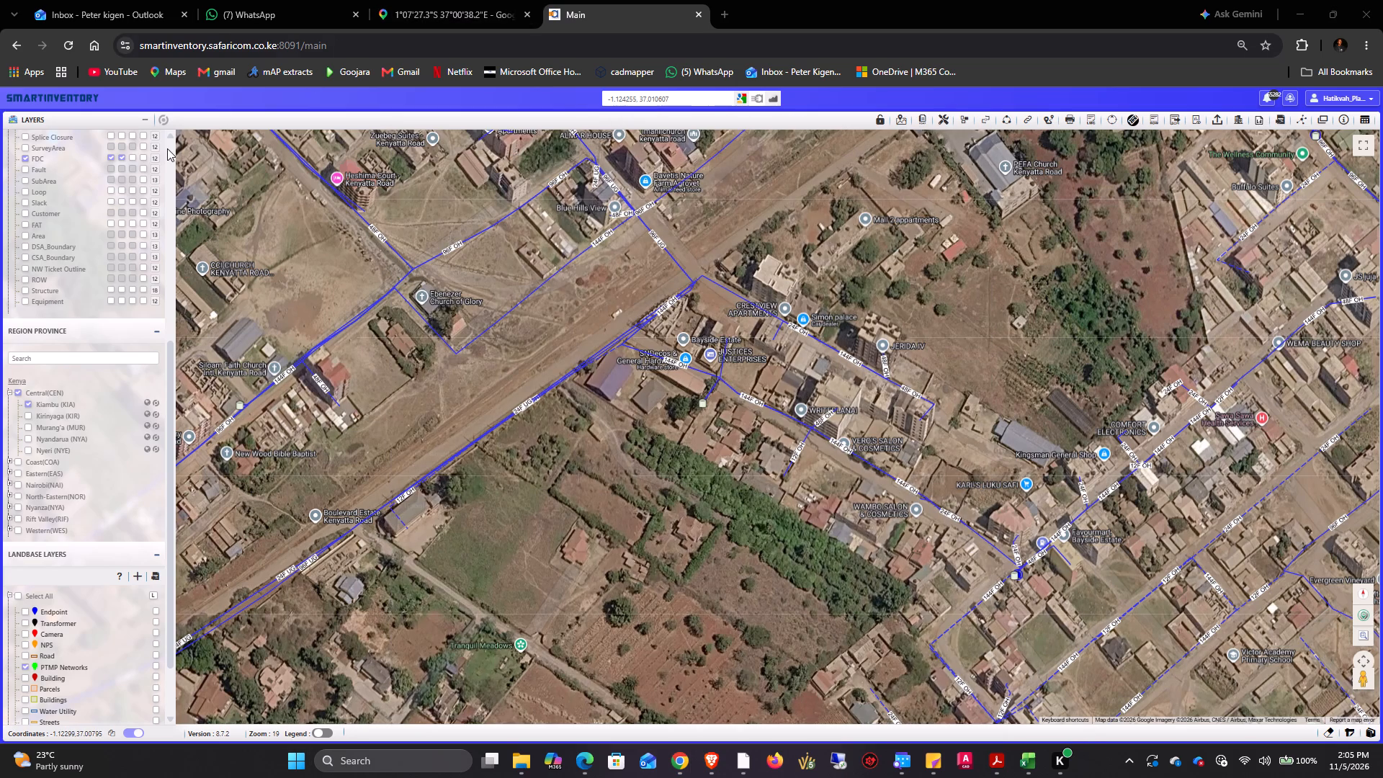
{"action": "left_click", "coordinate": [252, 36]}
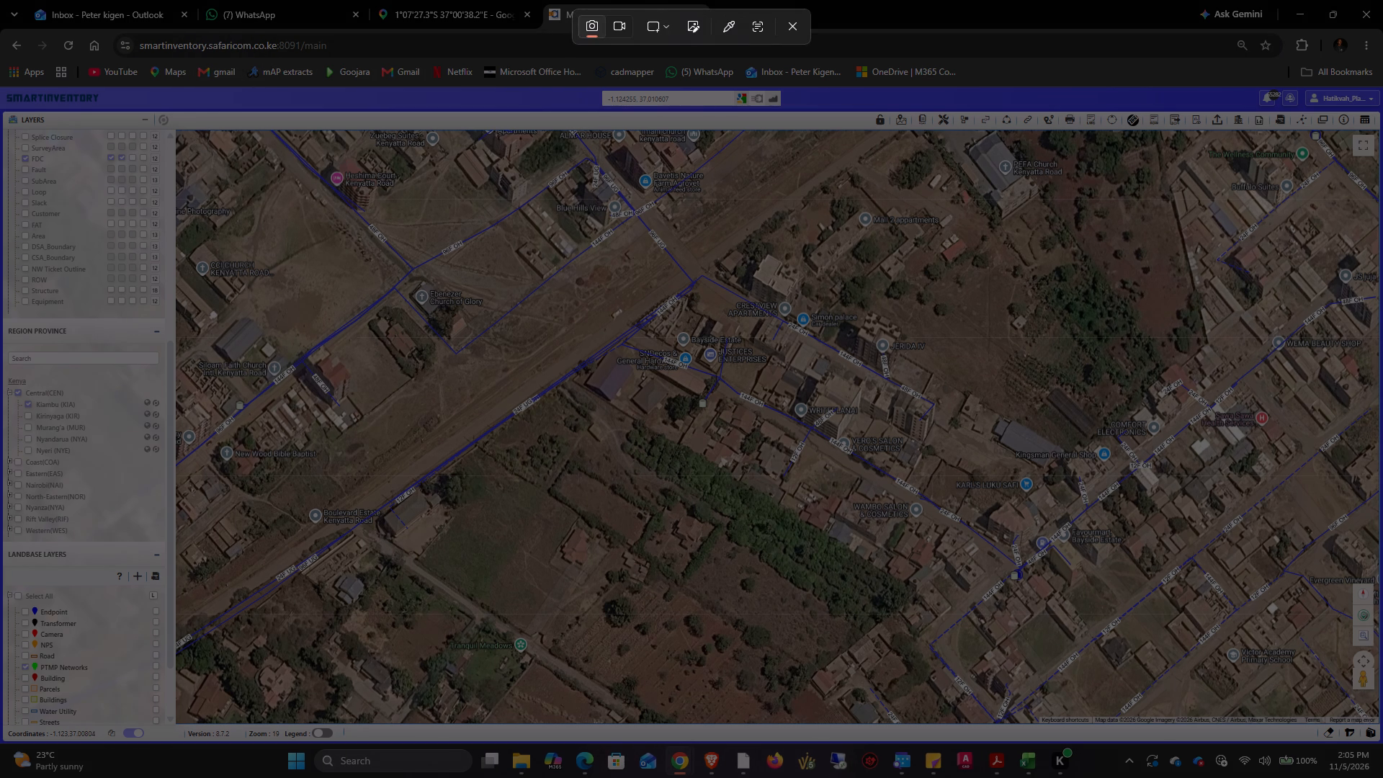
{"action": "left_click_drag", "start_coordinate": [179, 128], "coordinate": [1371, 723]}
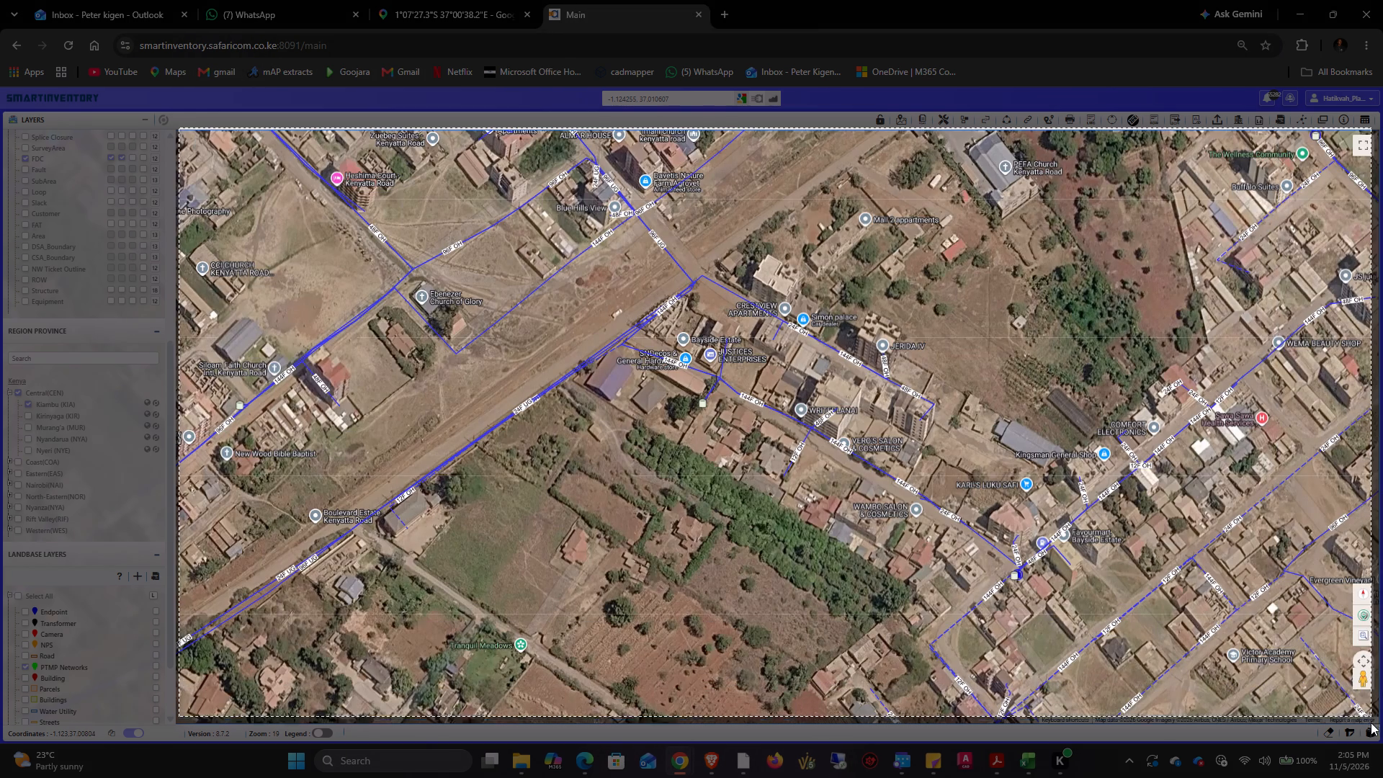
{"action": "left_click_drag", "start_coordinate": [1371, 723], "coordinate": [1374, 716]}
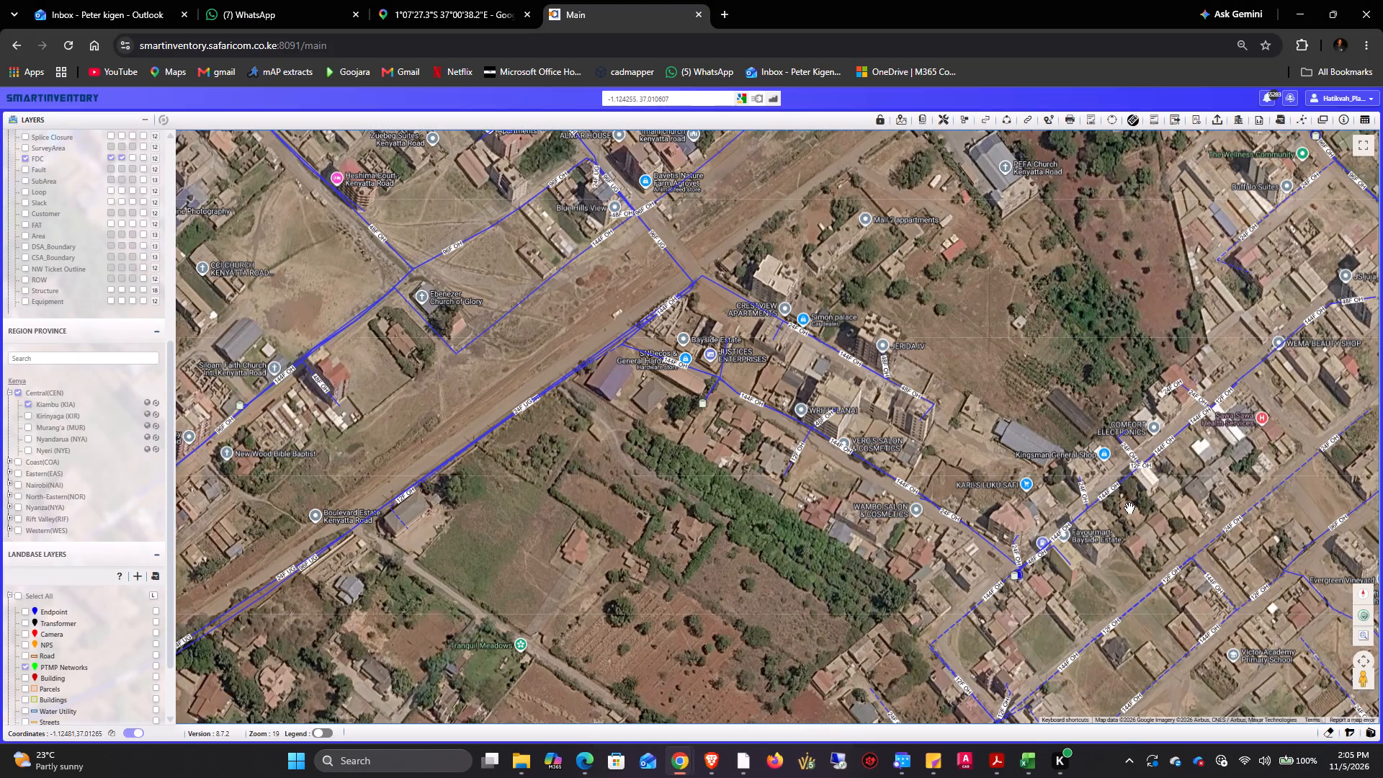
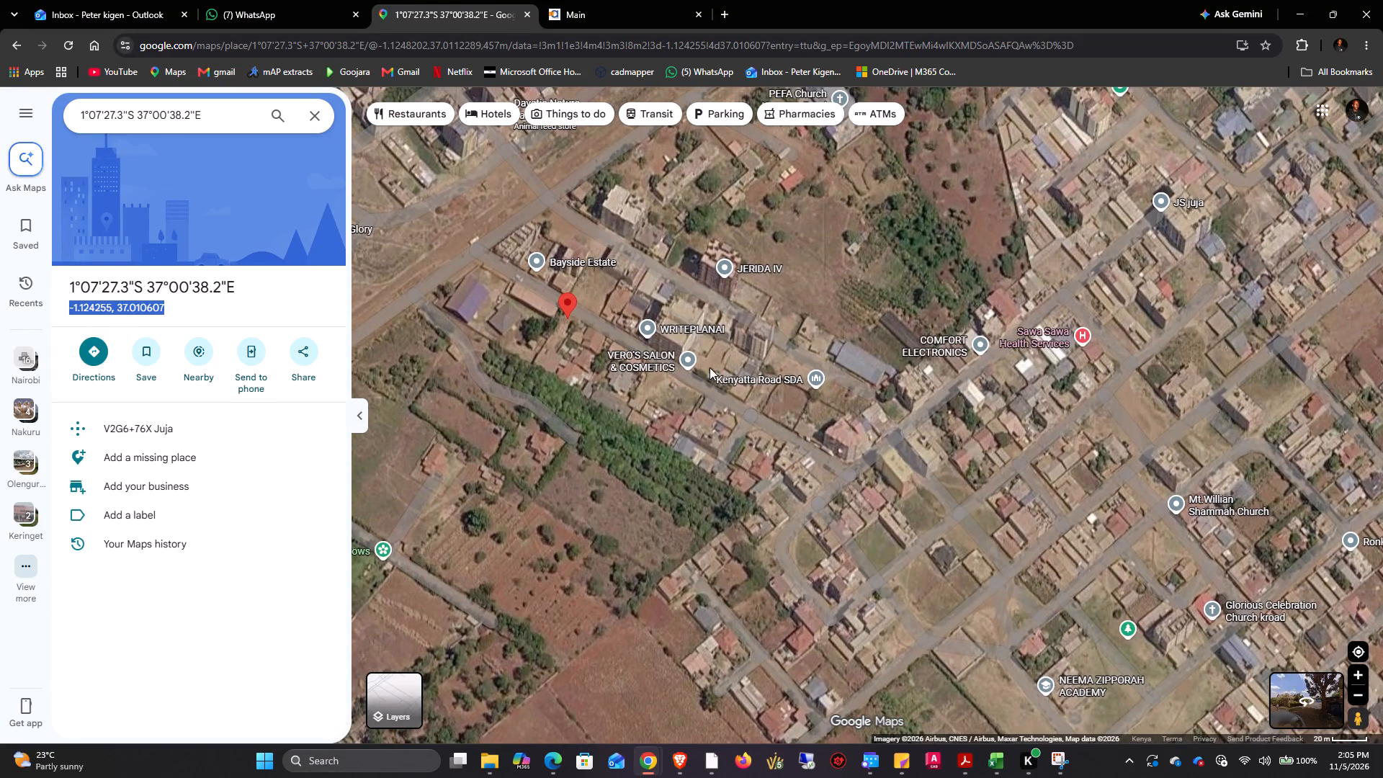
Search Google Maps for "focus court" in place of the pinned site coordinates.
{"action": "left_click_drag", "start_coordinate": [643, 388], "coordinate": [688, 449]}
{"action": "left_click_drag", "start_coordinate": [680, 442], "coordinate": [710, 450]}
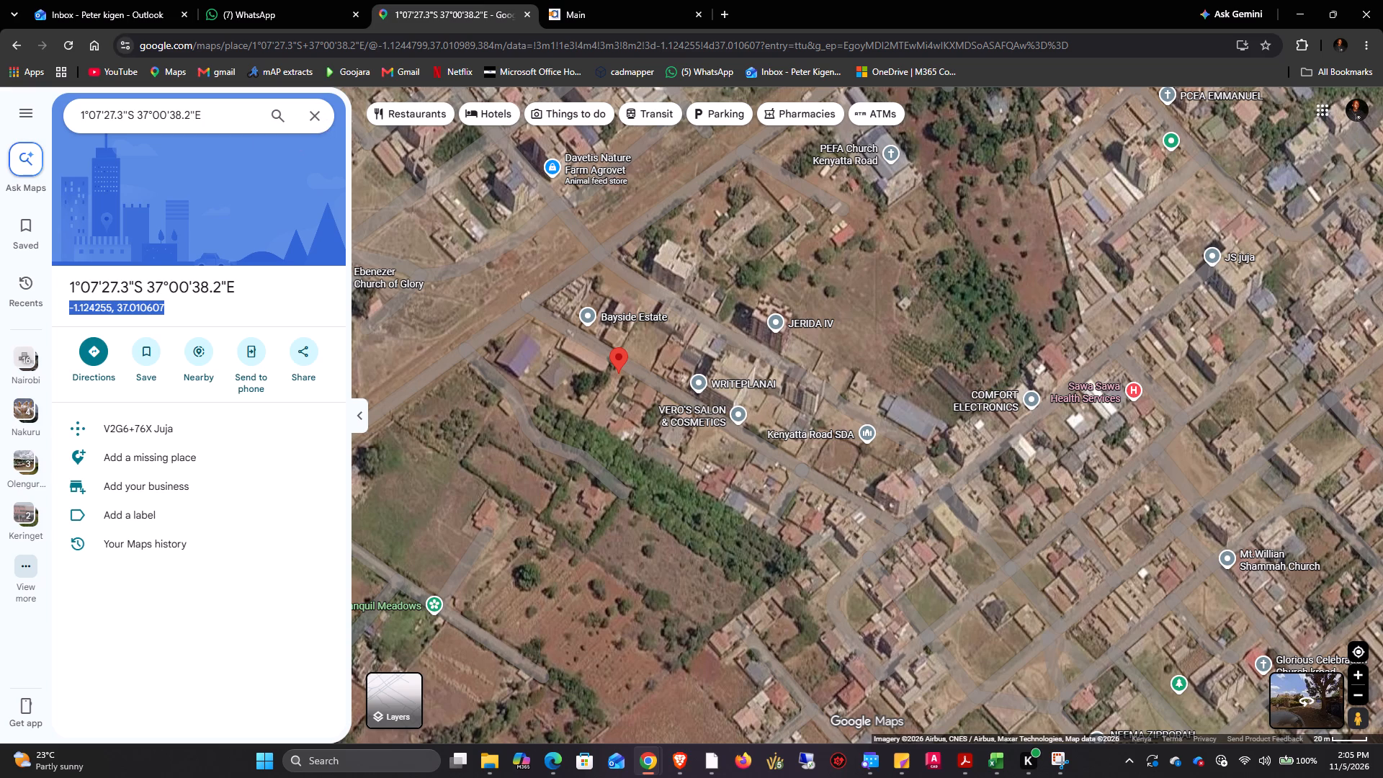
{"action": "left_click_drag", "start_coordinate": [245, 112], "coordinate": [0, 76]}
{"action": "type", "text": "focus"}
{"action": "key", "text": "space"}
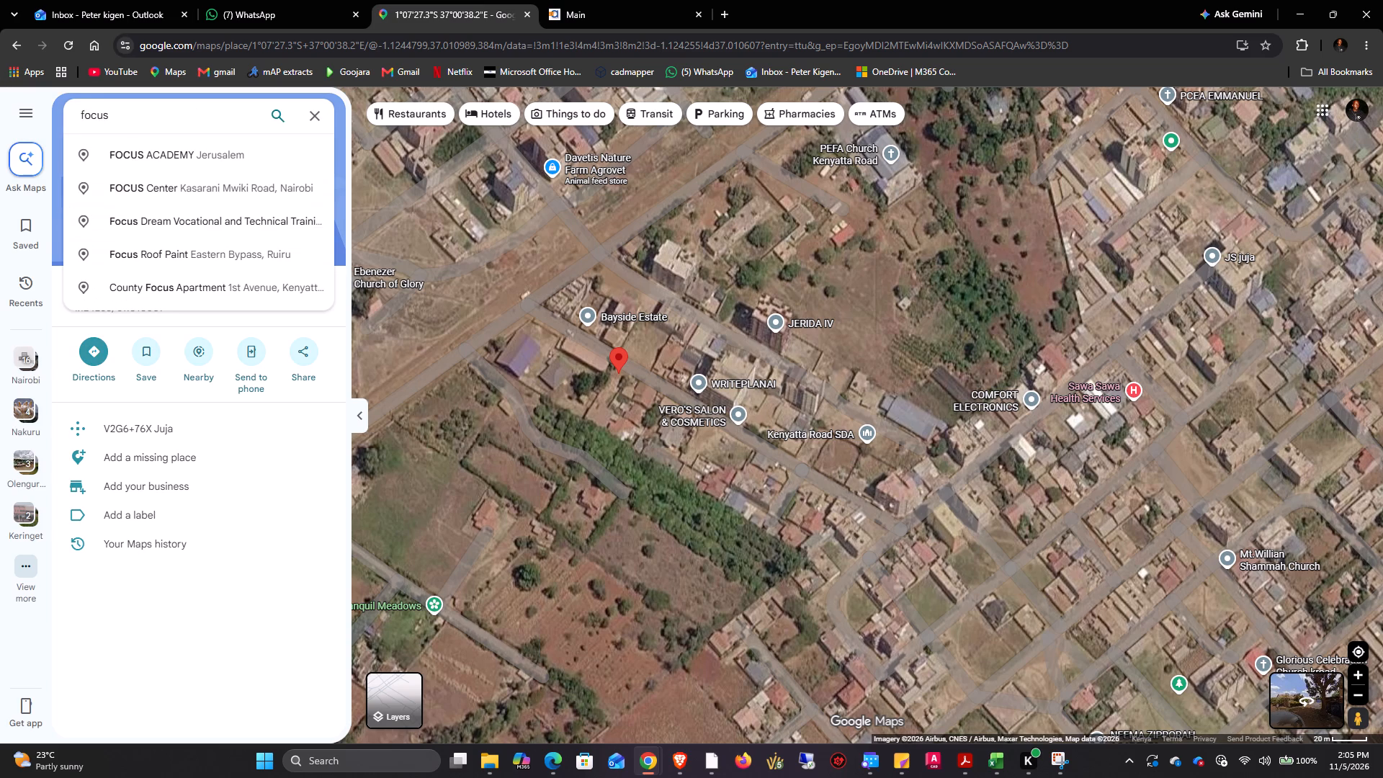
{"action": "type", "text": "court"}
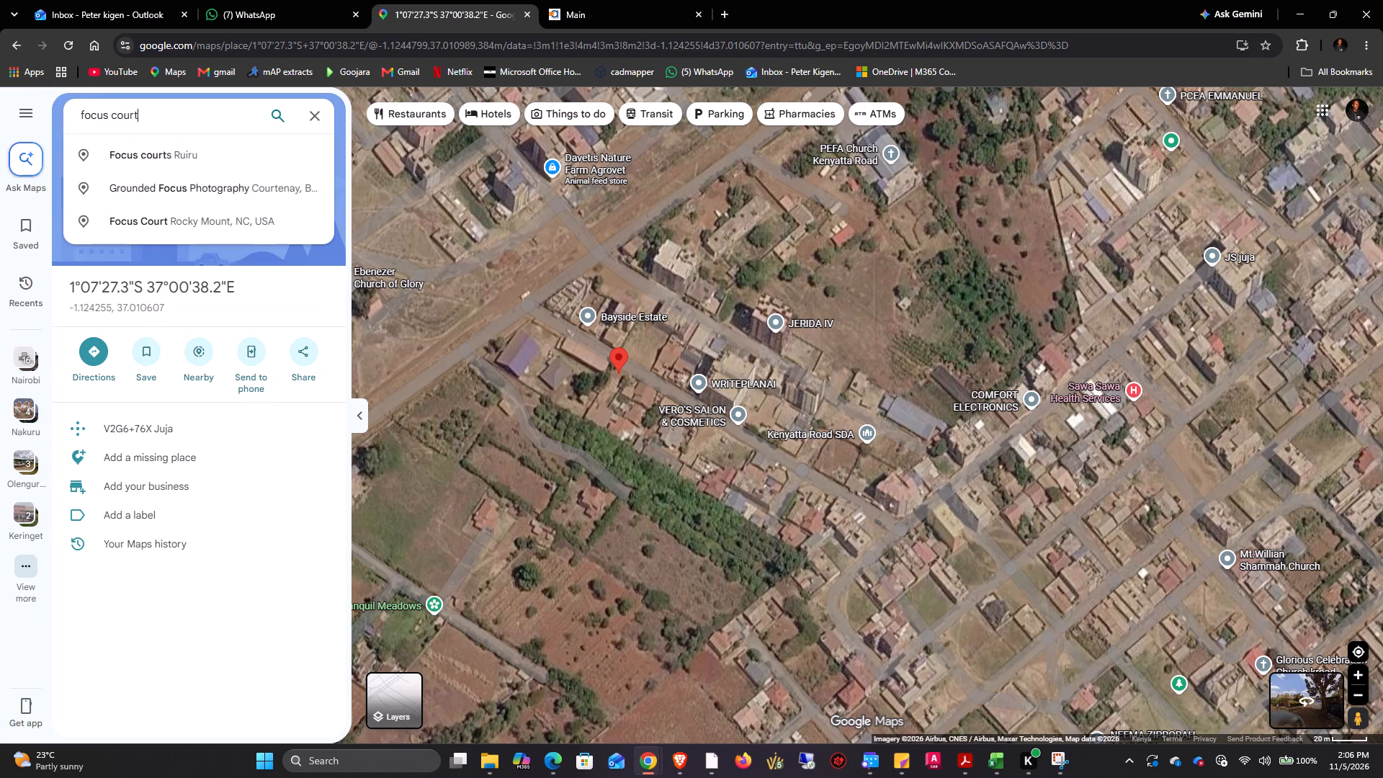
Locate the suggested place Focus courts in Ruiru and frame its building beside the Eastern Bypass in satellite view.
{"action": "left_click", "coordinate": [141, 160]}
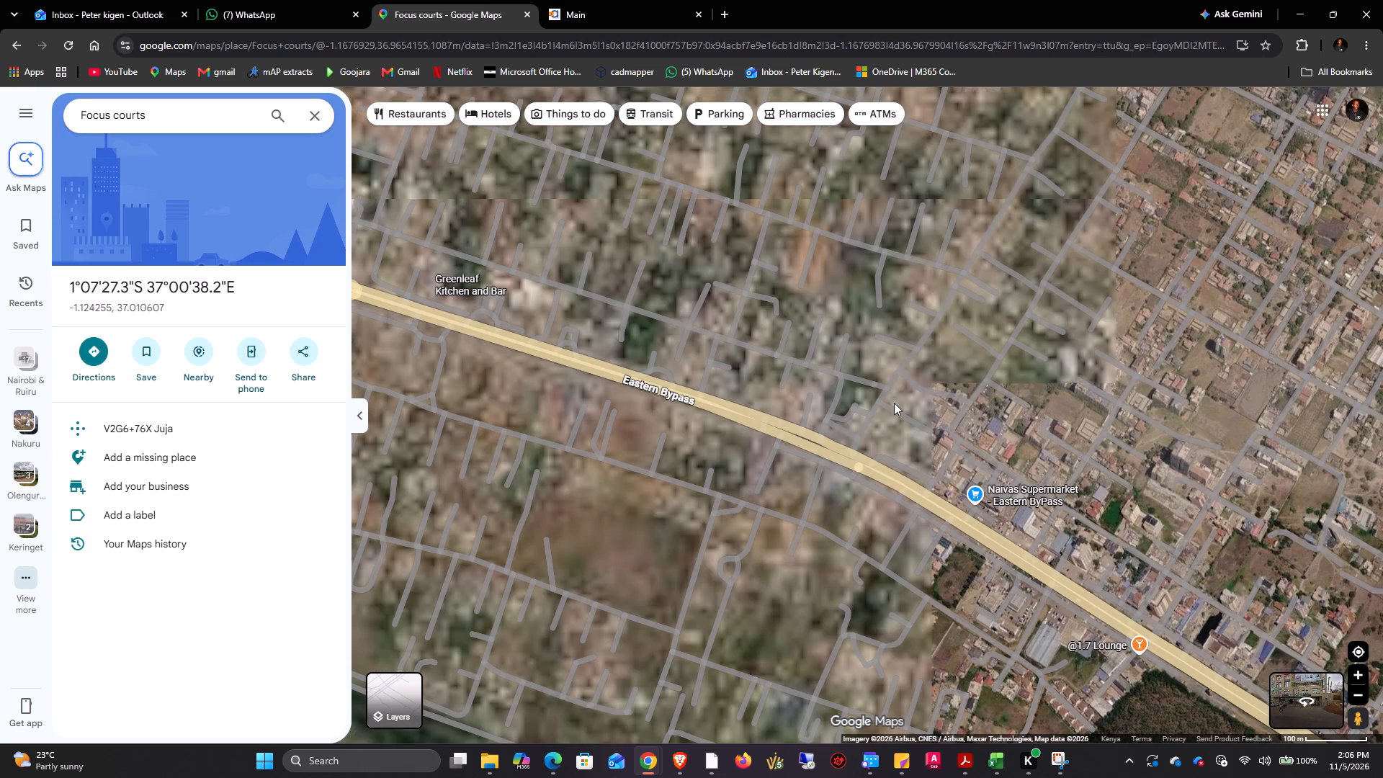
{"action": "scroll", "coordinate": [902, 391], "scroll_direction": "up", "scroll_amount": 4}
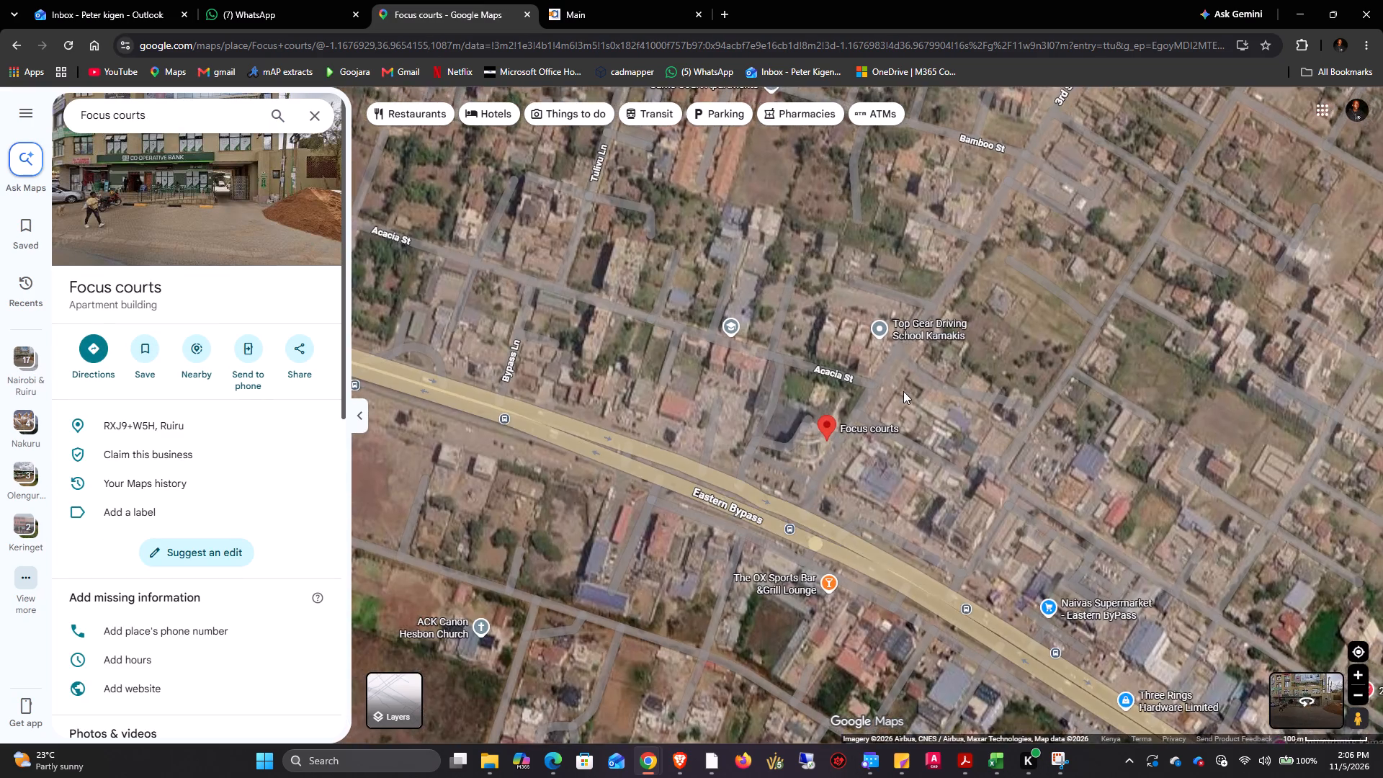
{"action": "scroll", "coordinate": [905, 393], "scroll_direction": "up", "scroll_amount": 4}
{"action": "left_click_drag", "start_coordinate": [792, 439], "coordinate": [841, 447]}
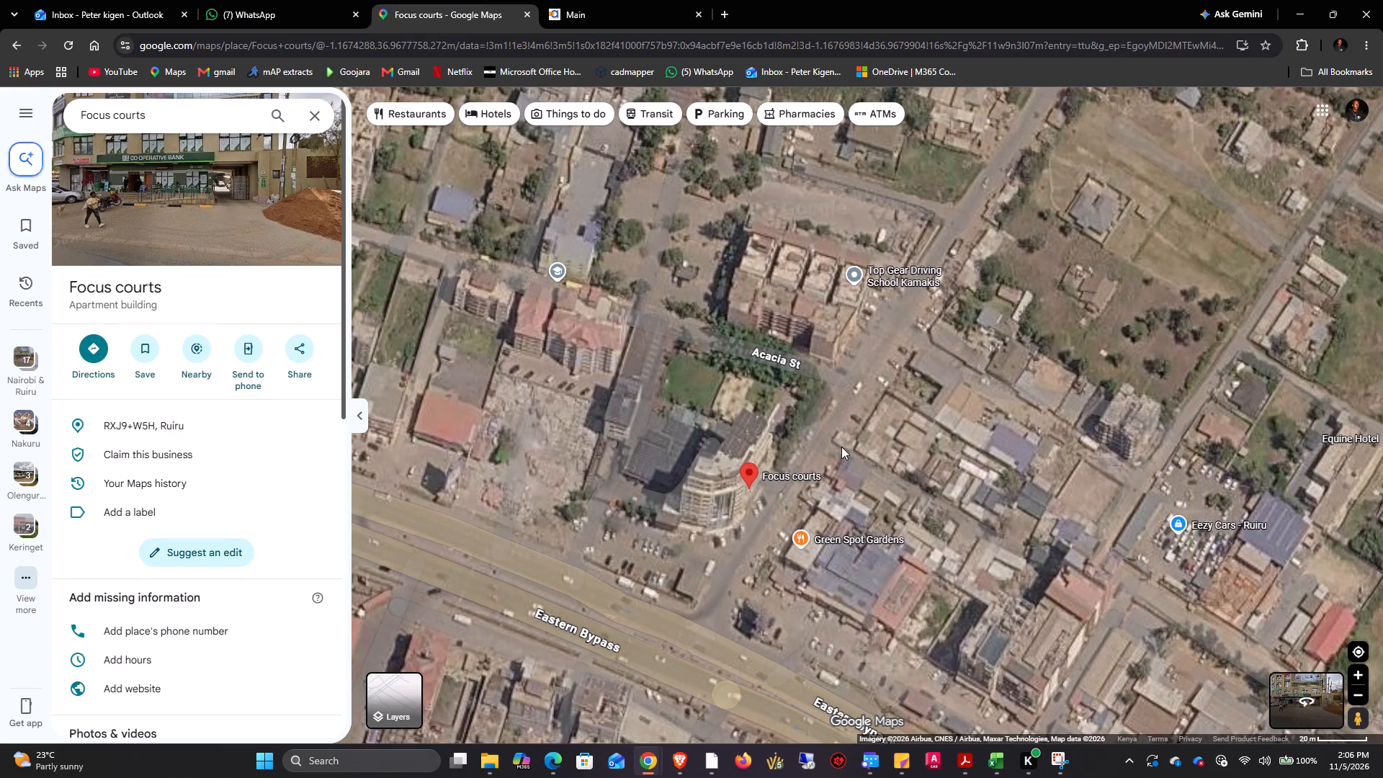
{"action": "left_click_drag", "start_coordinate": [841, 447], "coordinate": [847, 453]}
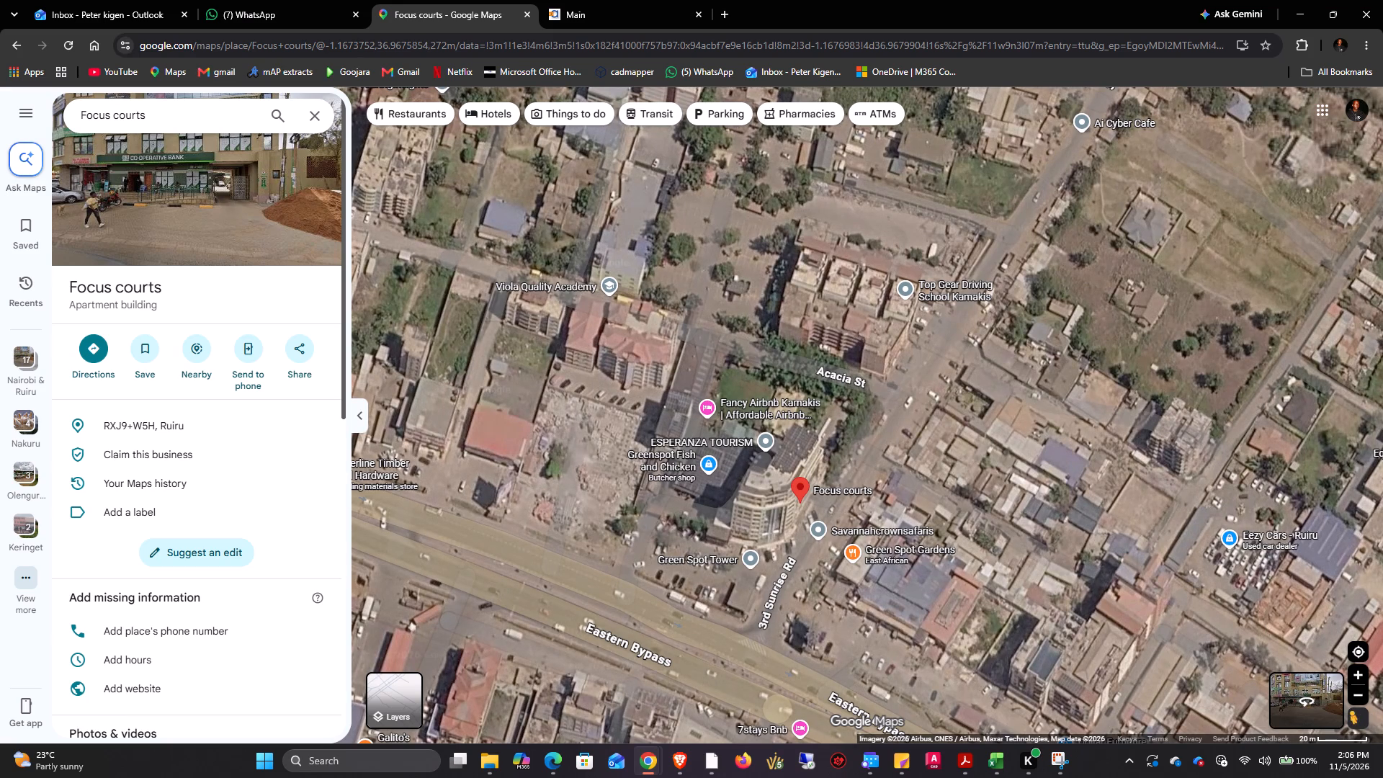
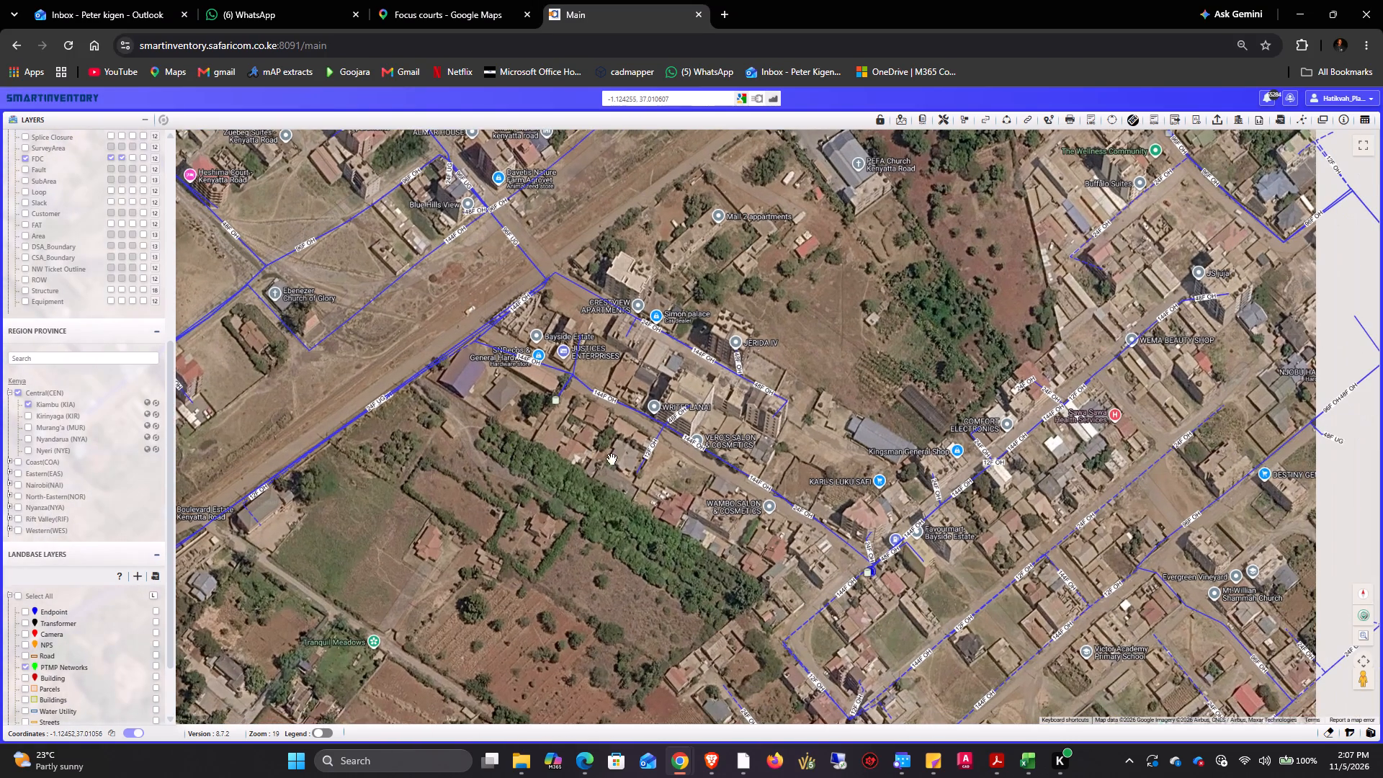
Examine the network layer list to check which equipment layers are switched on for the area around the site.
{"action": "left_click", "coordinate": [1346, 126]}
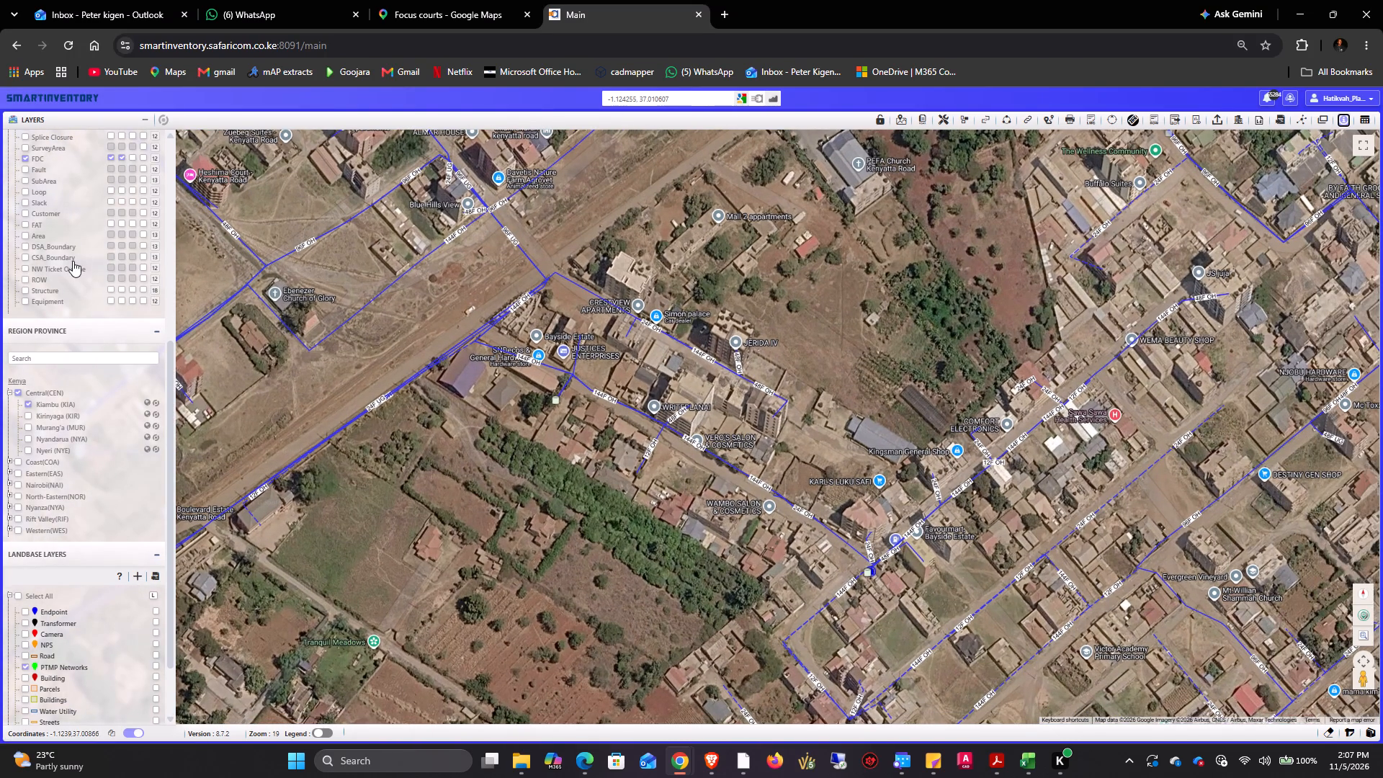
{"action": "scroll", "coordinate": [70, 245], "scroll_direction": "up", "scroll_amount": 2}
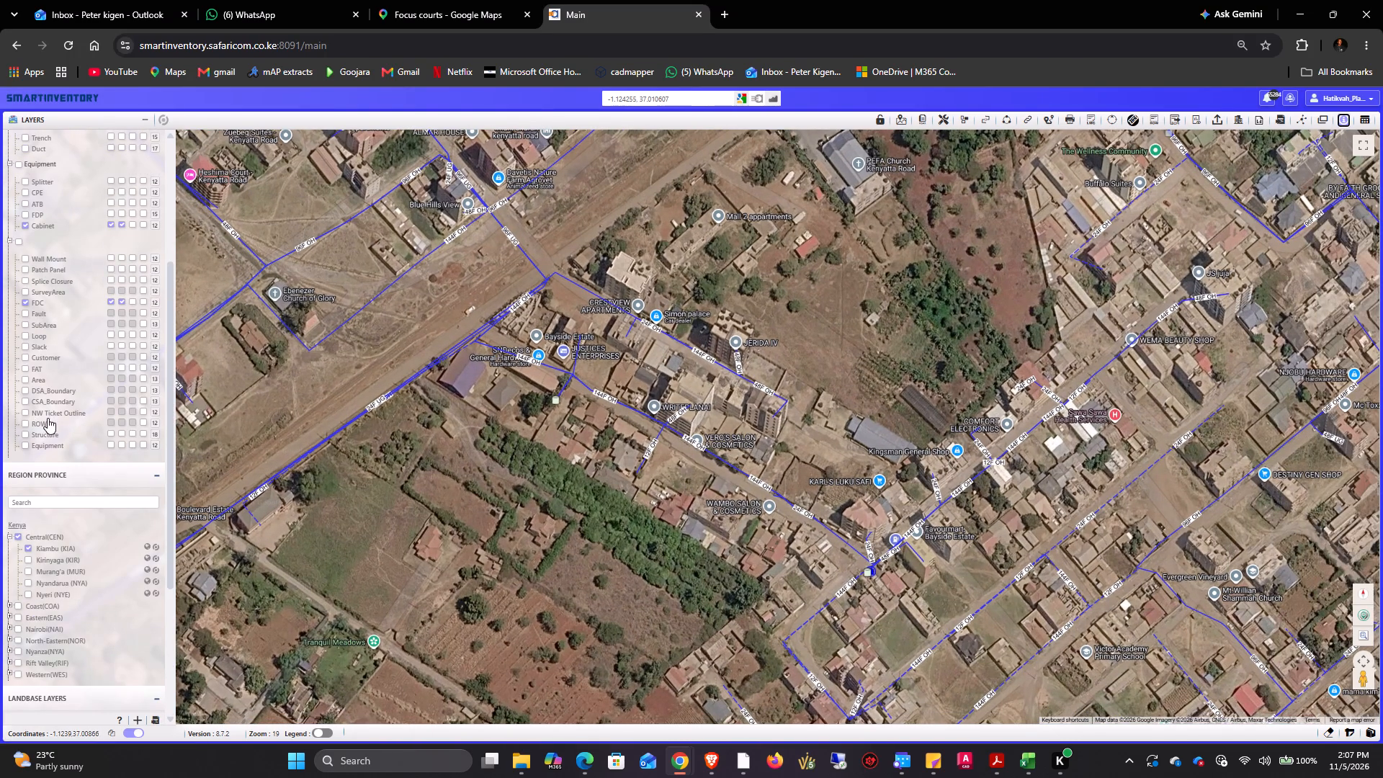
Show the Building and Structure network layers with their P and A options enabled, and refresh the map.
{"action": "scroll", "coordinate": [53, 399], "scroll_direction": "up", "scroll_amount": 2}
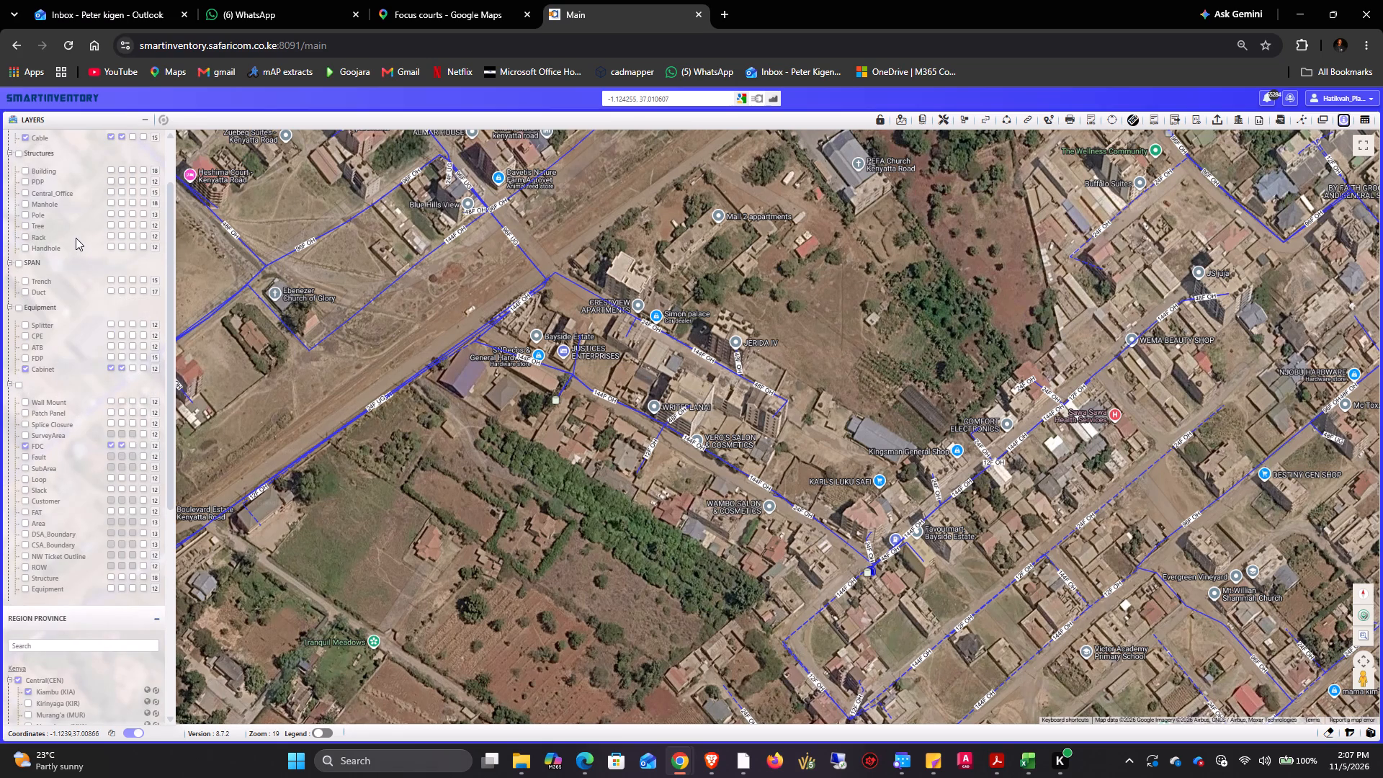
{"action": "left_click", "coordinate": [109, 173]}
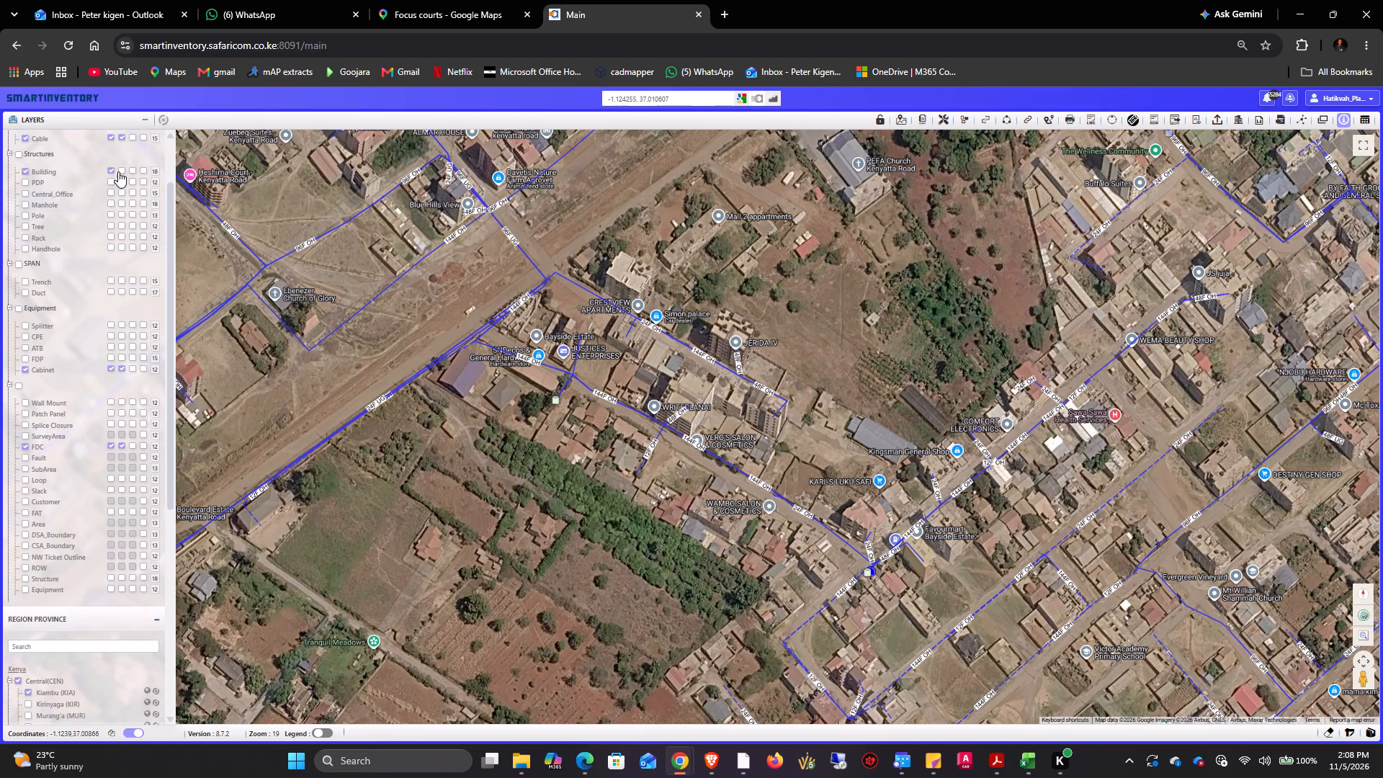
{"action": "left_click", "coordinate": [120, 171]}
{"action": "left_click", "coordinate": [166, 111]}
{"action": "left_click", "coordinate": [165, 116]}
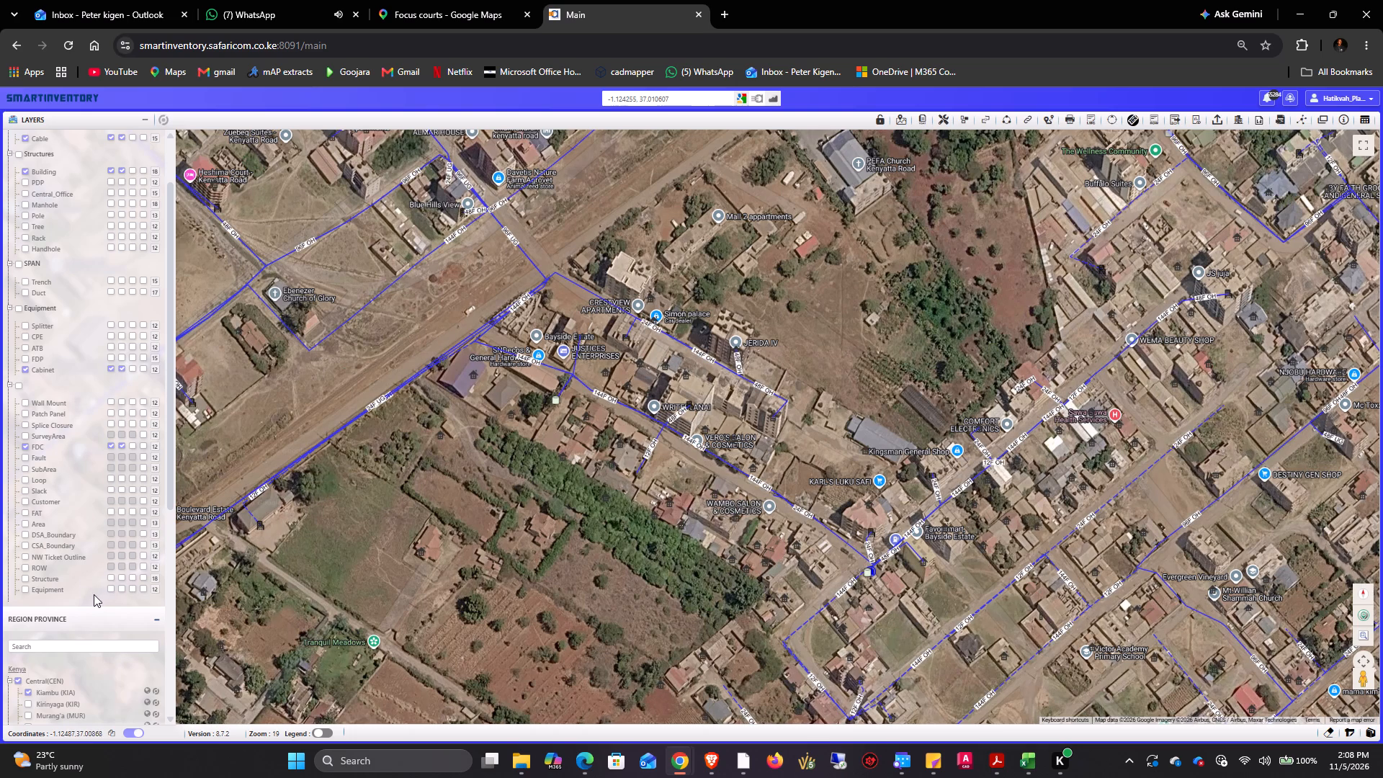
{"action": "left_click", "coordinate": [113, 580]}
{"action": "left_click", "coordinate": [122, 578]}
{"action": "left_click", "coordinate": [160, 115]}
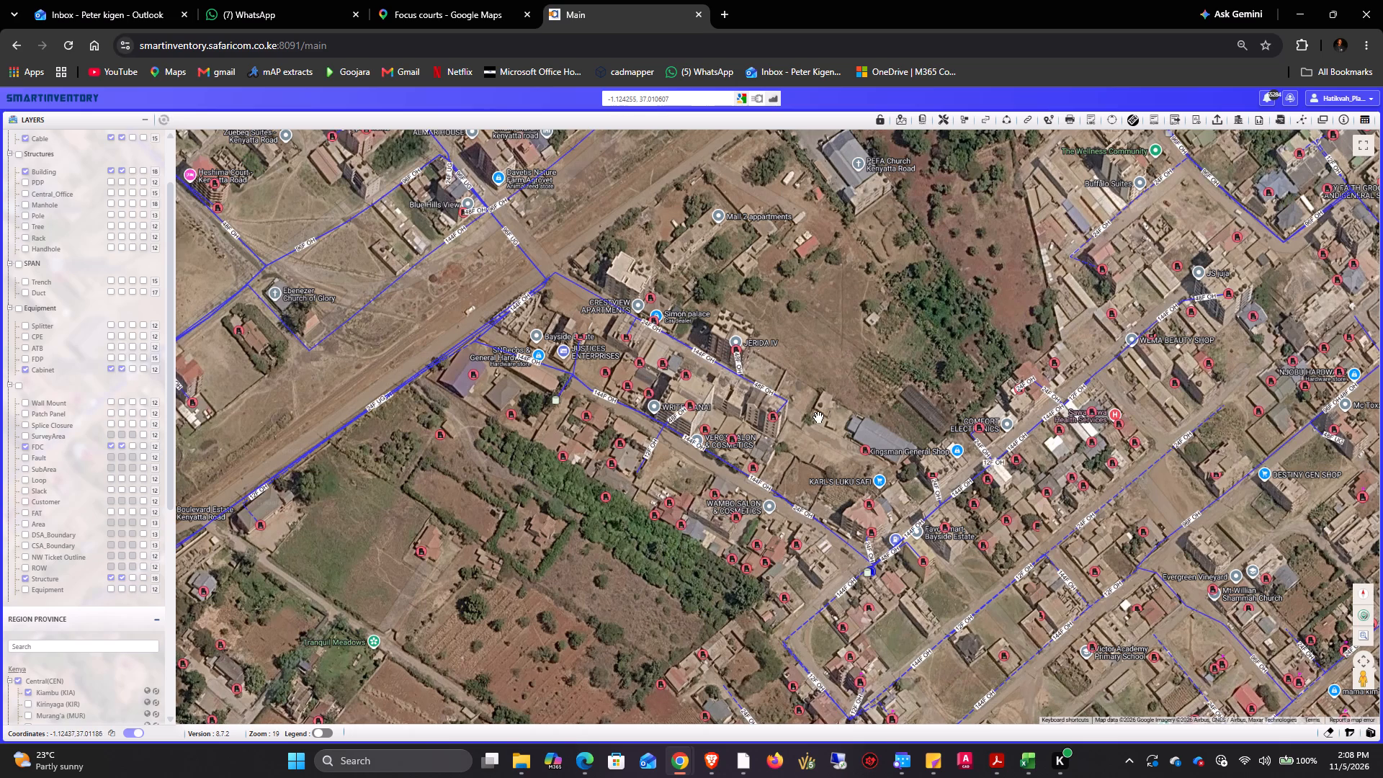
Open Street View on the road near Bayside Estate and look around the junction for the Focus Court building.
{"action": "left_click_drag", "start_coordinate": [660, 390], "coordinate": [659, 395]}
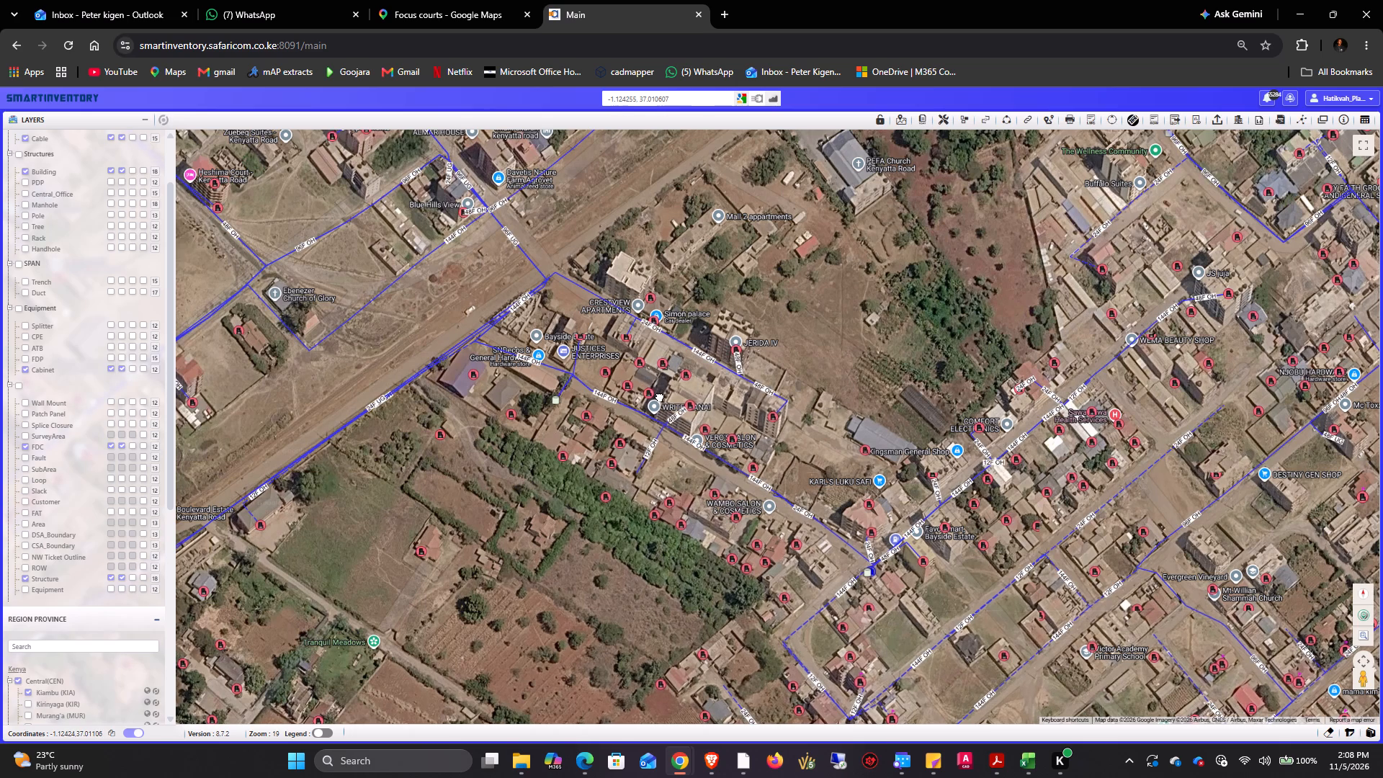
{"action": "left_click_drag", "start_coordinate": [659, 395], "coordinate": [650, 431]}
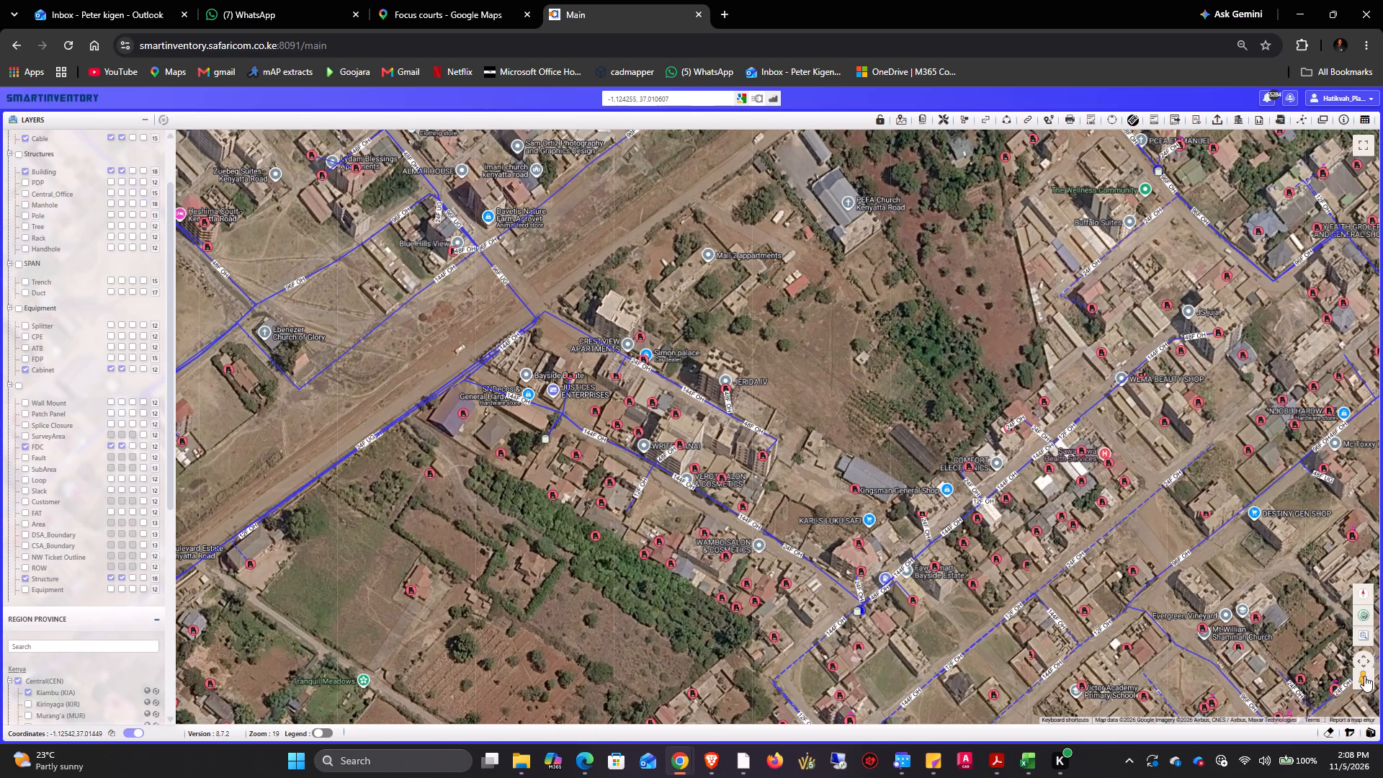
{"action": "left_click_drag", "start_coordinate": [1364, 676], "coordinate": [556, 401]}
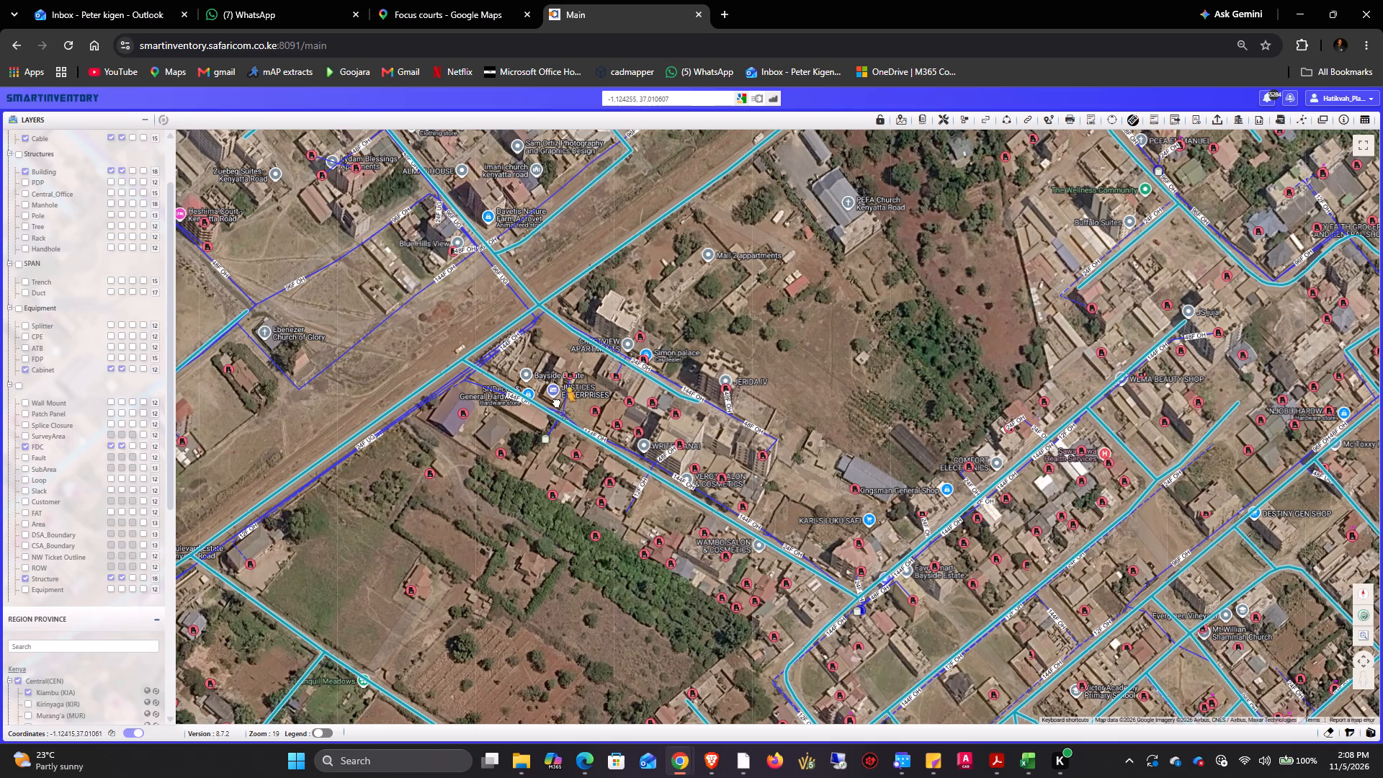
{"action": "left_click_drag", "start_coordinate": [556, 401], "coordinate": [492, 376]}
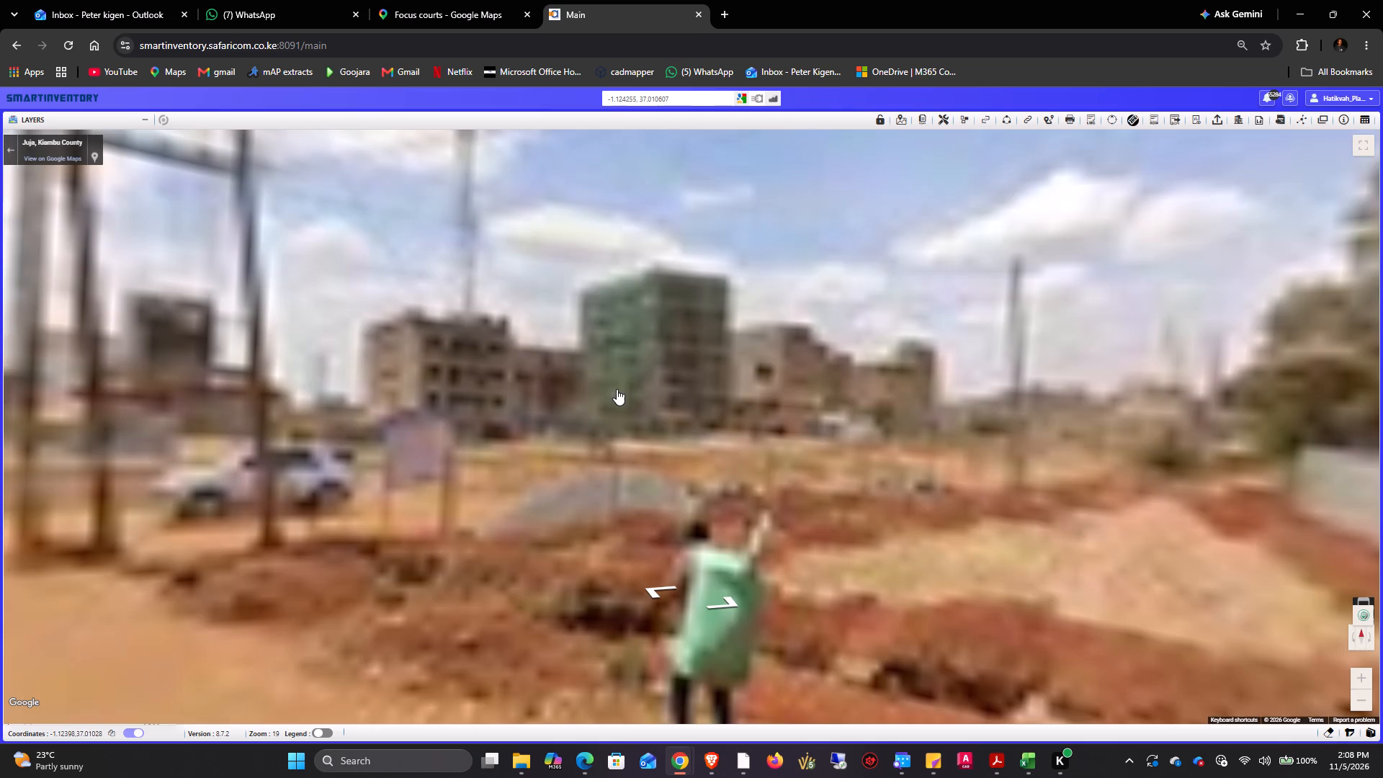
{"action": "left_click_drag", "start_coordinate": [503, 460], "coordinate": [841, 420]}
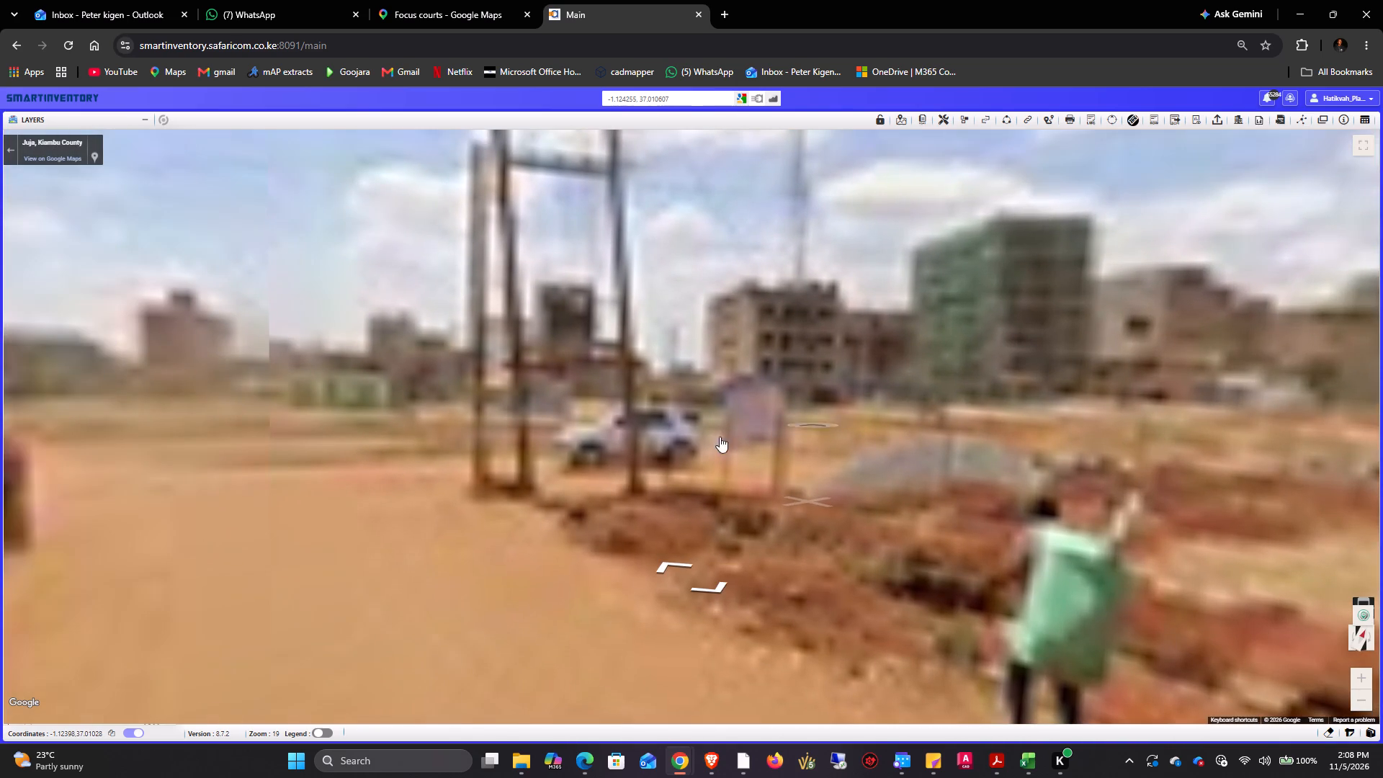
{"action": "left_click_drag", "start_coordinate": [566, 441], "coordinate": [334, 320]}
{"action": "left_click_drag", "start_coordinate": [738, 396], "coordinate": [439, 401]}
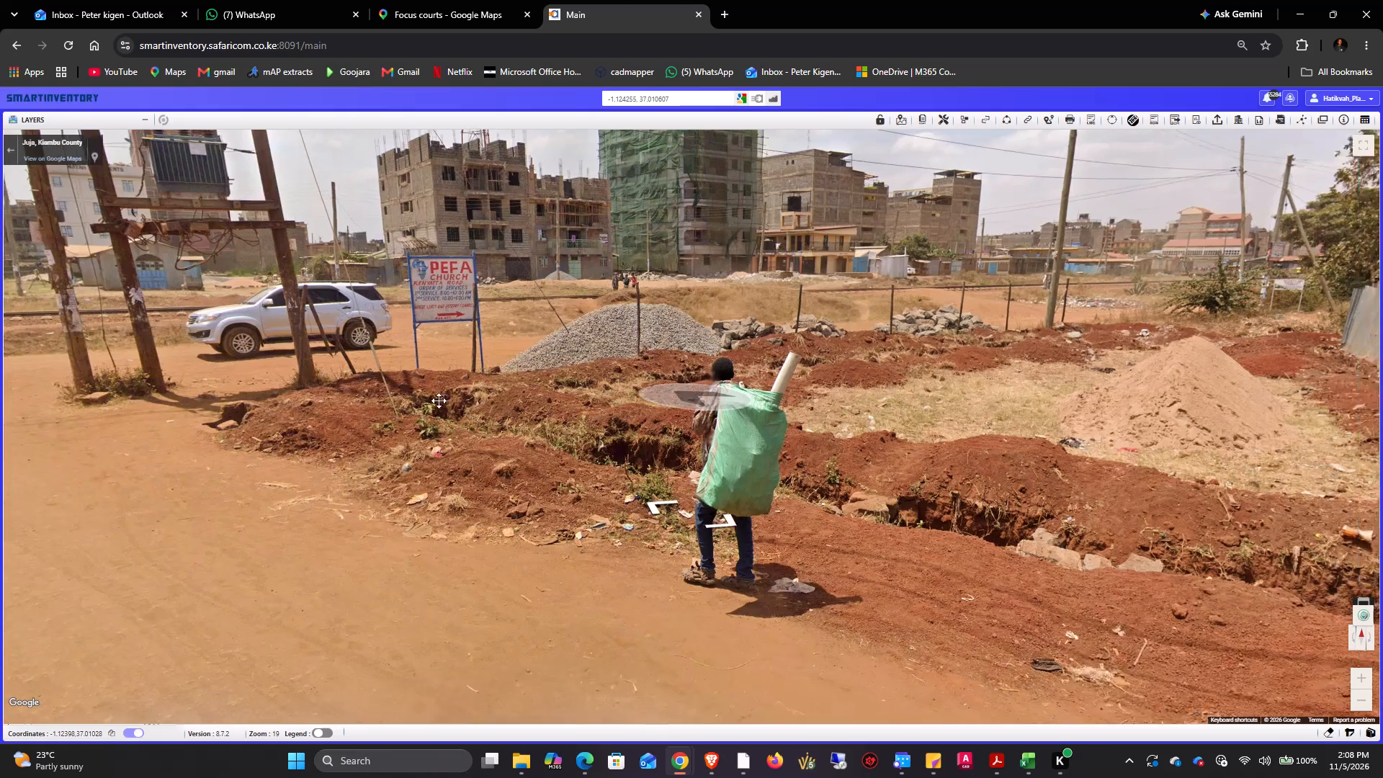
{"action": "left_click_drag", "start_coordinate": [439, 401], "coordinate": [363, 401]}
{"action": "left_click_drag", "start_coordinate": [881, 398], "coordinate": [396, 373]}
{"action": "left_click_drag", "start_coordinate": [777, 373], "coordinate": [372, 377]}
{"action": "left_click_drag", "start_coordinate": [553, 366], "coordinate": [431, 486]}
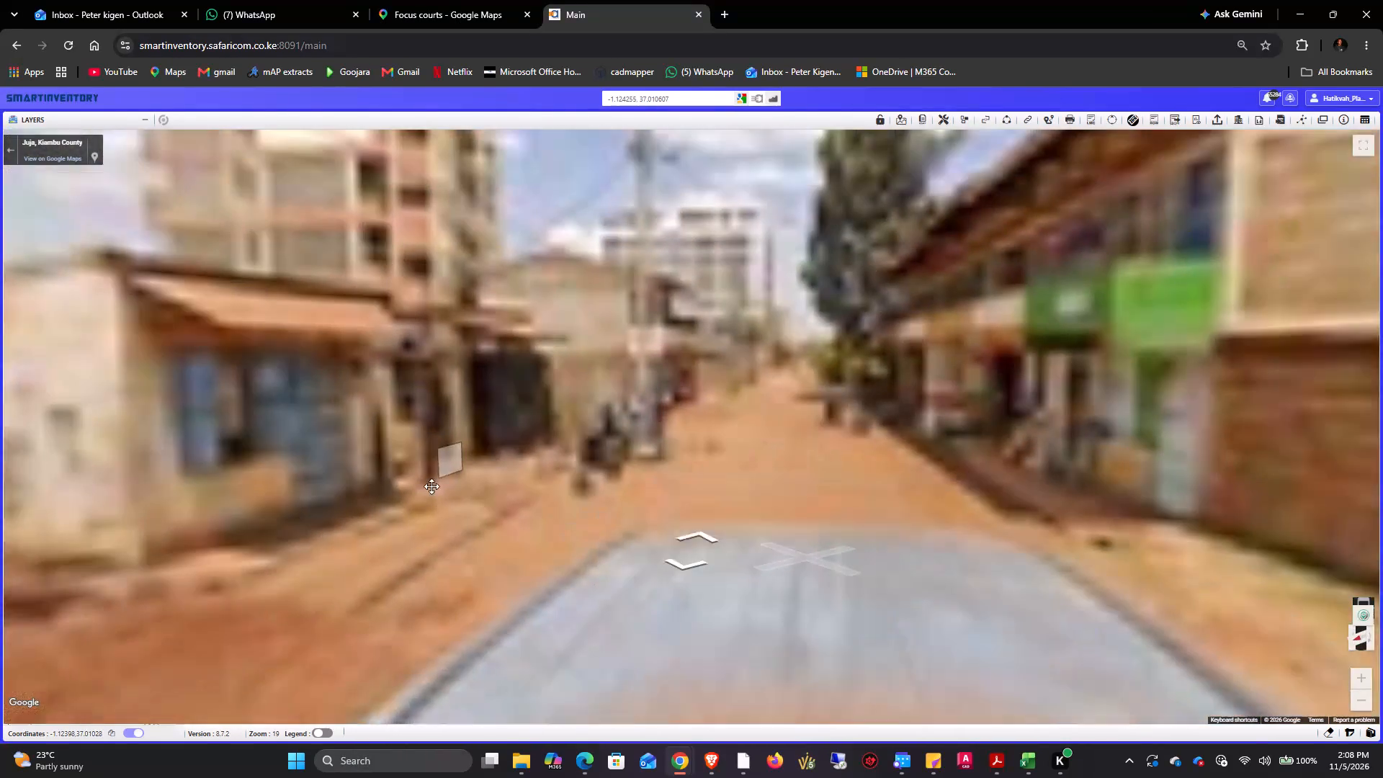
{"action": "left_click_drag", "start_coordinate": [431, 486], "coordinate": [382, 589]}
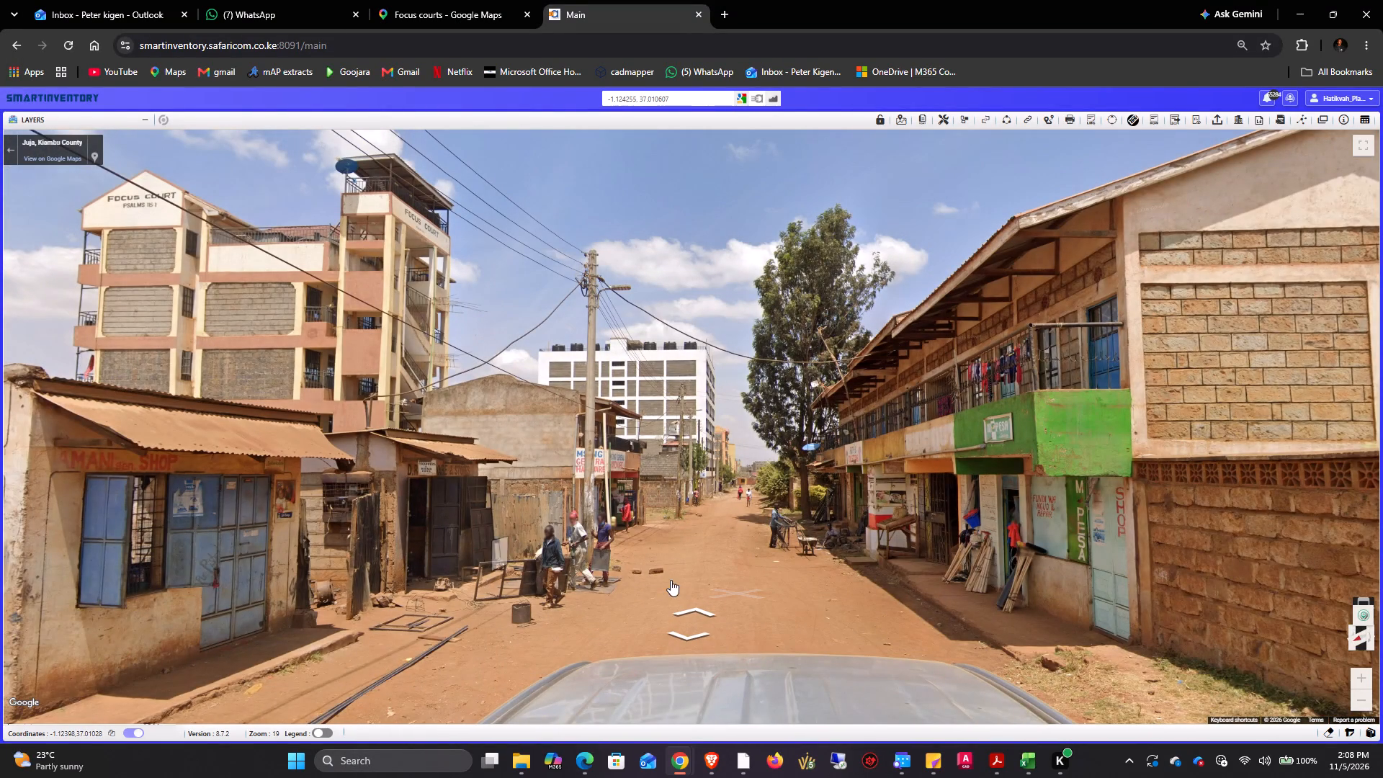
Advance along the street in Street View, inspect the neighbouring buildings, and return to the satellite map.
{"action": "left_click", "coordinate": [680, 582]}
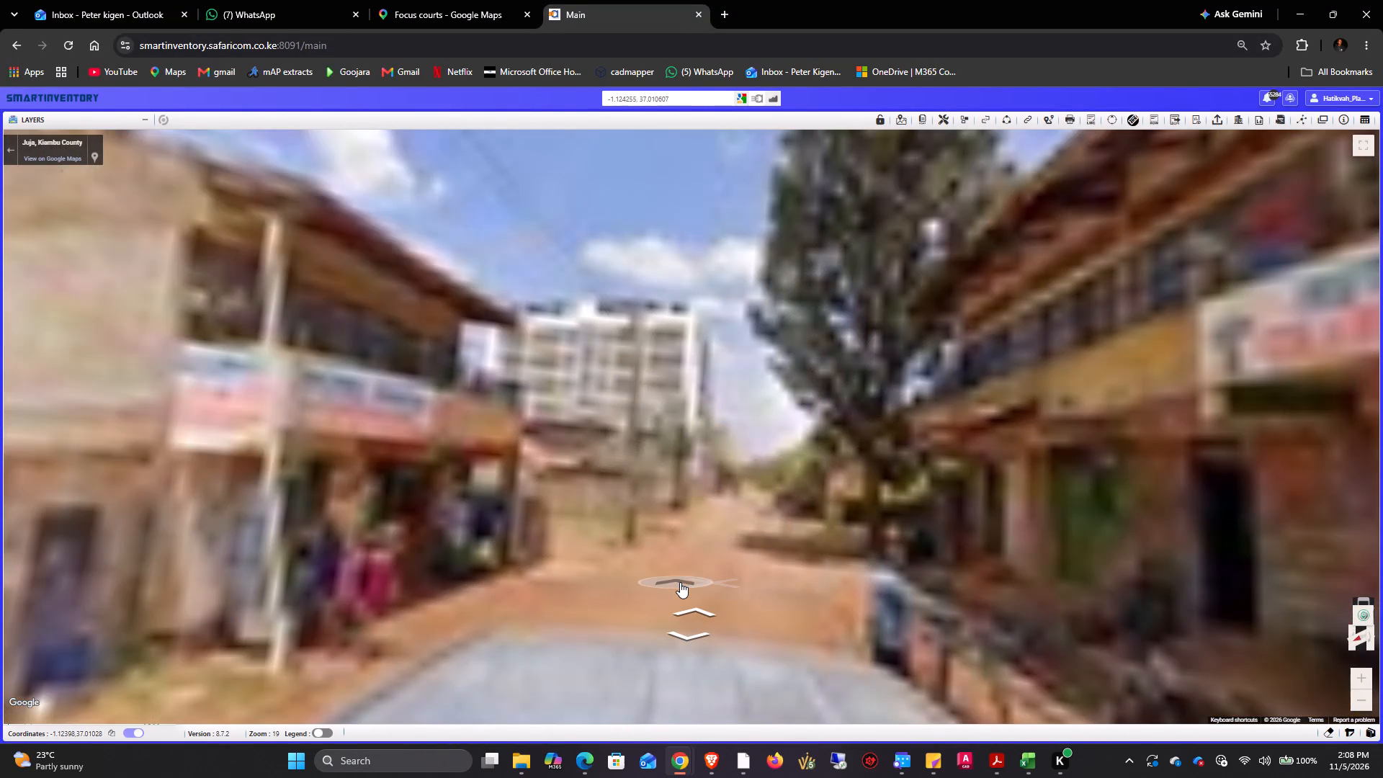
{"action": "left_click", "coordinate": [685, 571]}
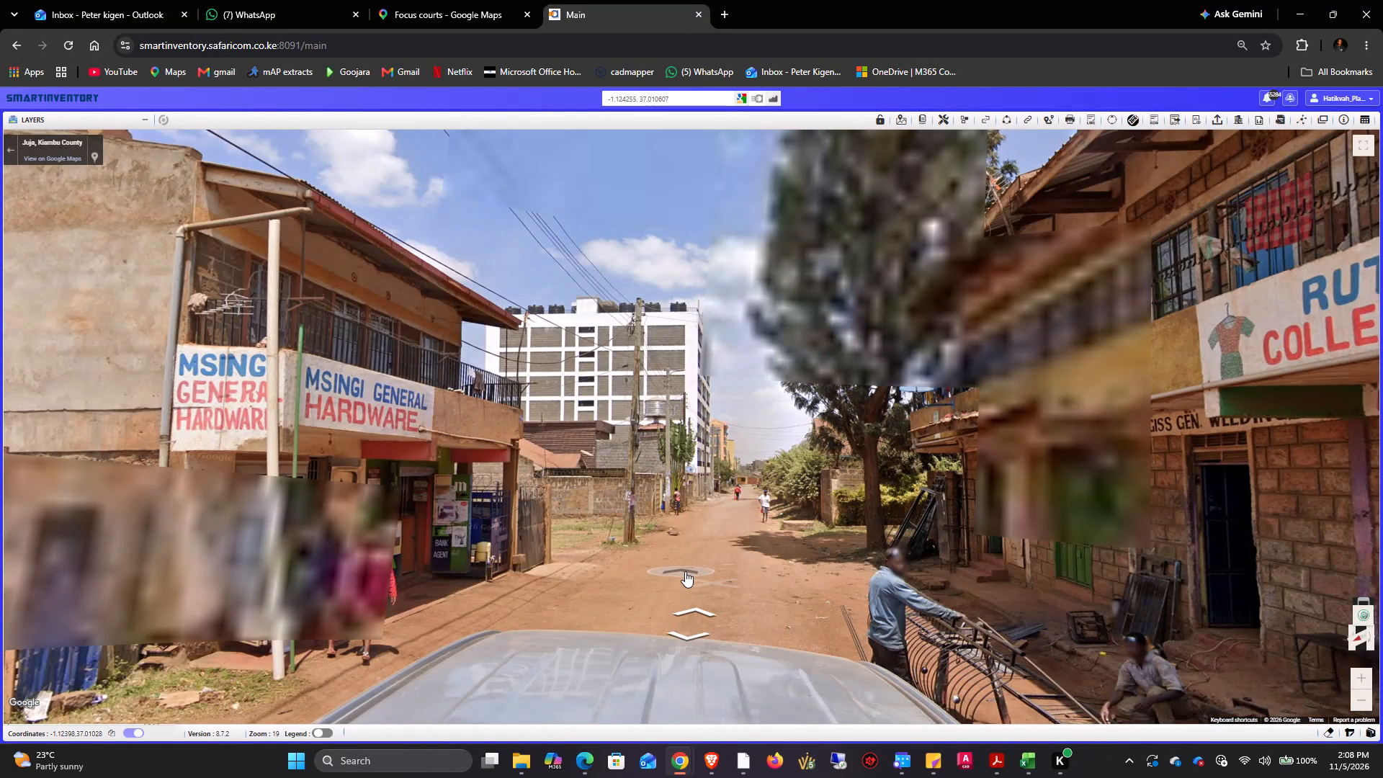
{"action": "left_click_drag", "start_coordinate": [527, 498], "coordinate": [783, 494]}
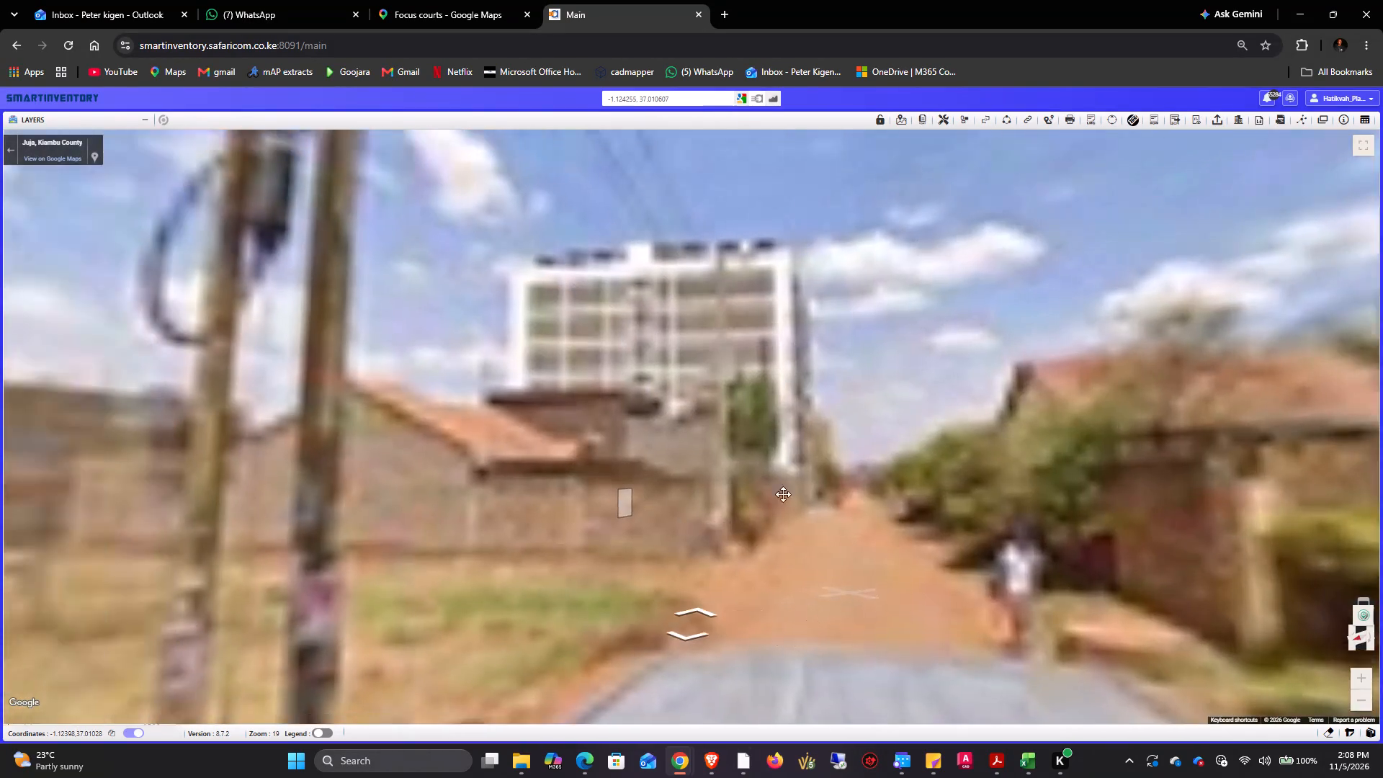
{"action": "left_click_drag", "start_coordinate": [783, 494], "coordinate": [821, 485]}
{"action": "left_click_drag", "start_coordinate": [422, 527], "coordinate": [797, 517]}
{"action": "left_click_drag", "start_coordinate": [443, 450], "coordinate": [926, 447]}
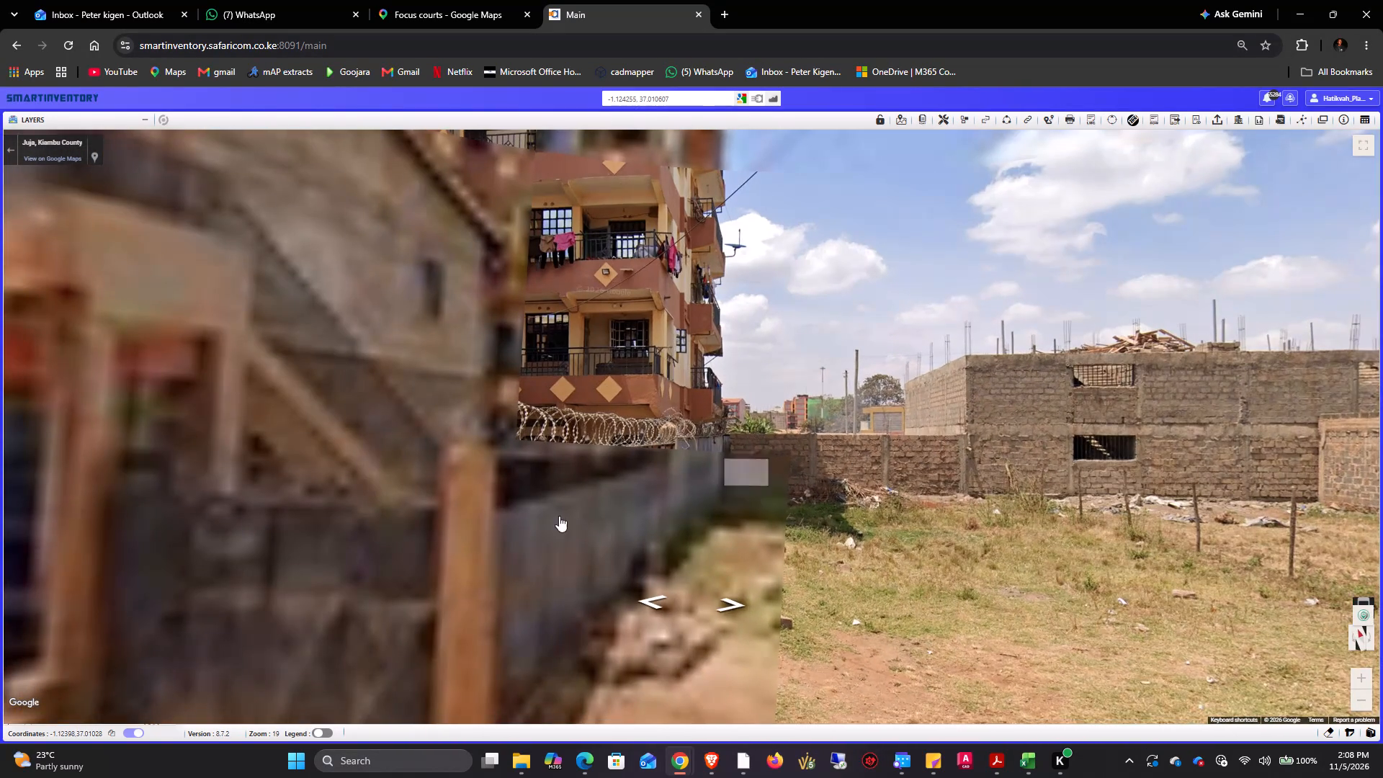
{"action": "left_click_drag", "start_coordinate": [590, 516], "coordinate": [806, 575]}
{"action": "key", "text": "Escape"}
Query the building beside Justices Enterprises for information and open its Building record KIA-BLD010416.
{"action": "scroll", "coordinate": [554, 413], "scroll_direction": "up", "scroll_amount": 3}
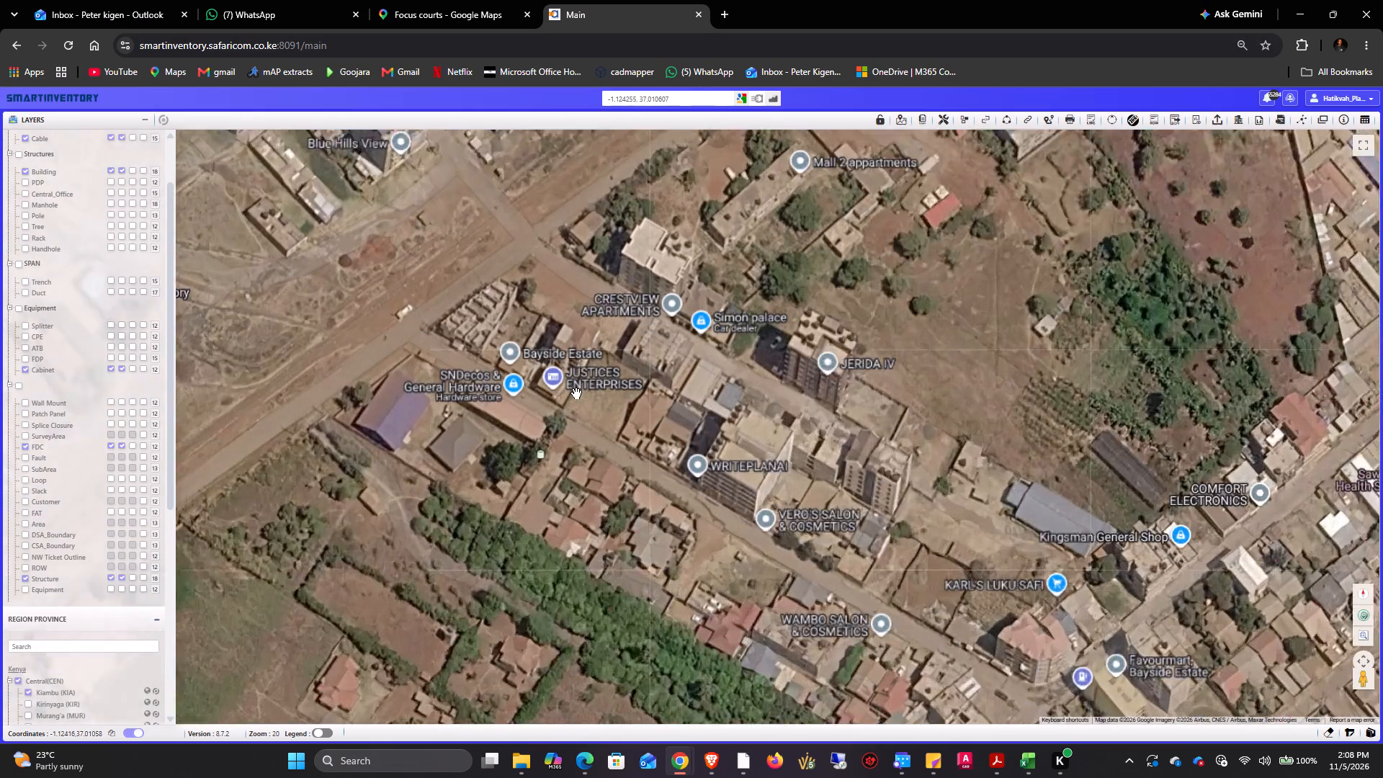
{"action": "scroll", "coordinate": [576, 393], "scroll_direction": "up", "scroll_amount": 4}
{"action": "left_click_drag", "start_coordinate": [584, 402], "coordinate": [584, 438]}
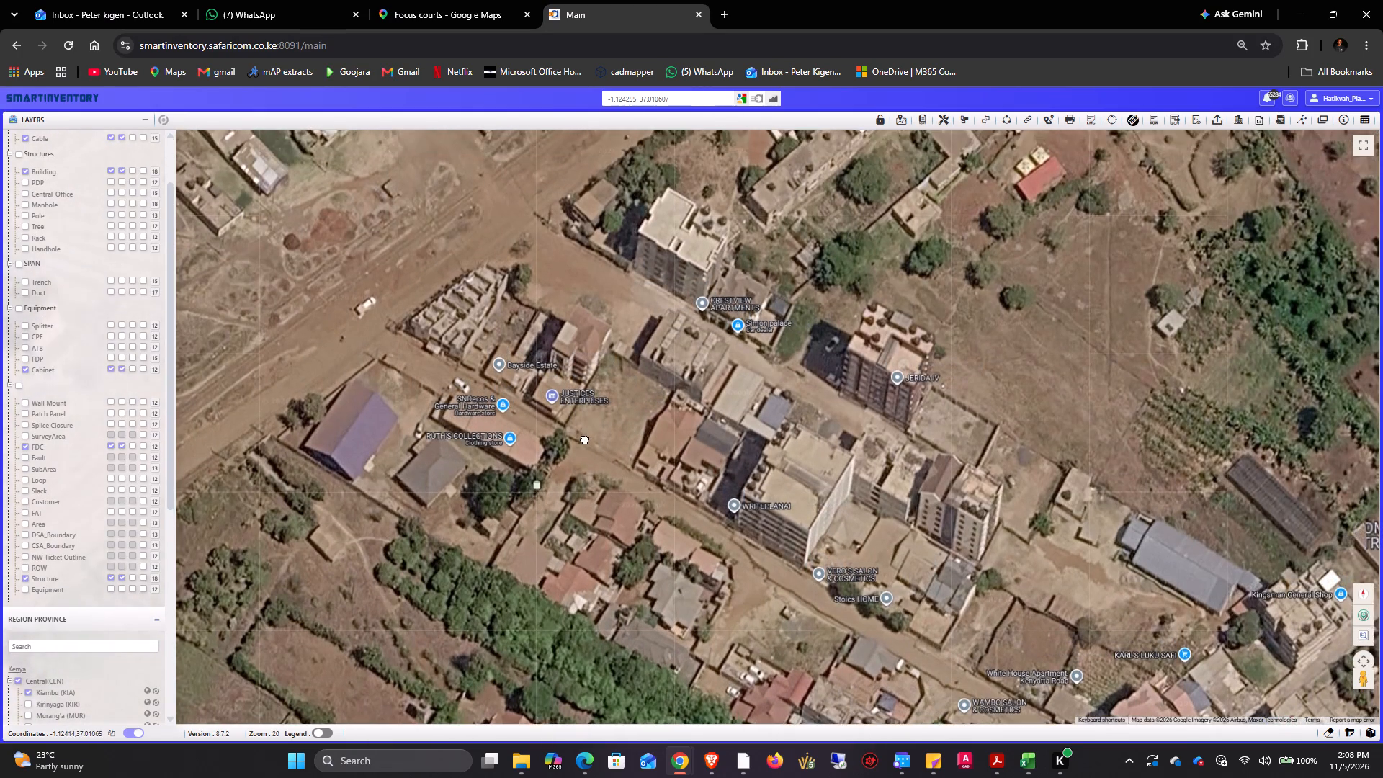
{"action": "left_click_drag", "start_coordinate": [584, 438], "coordinate": [586, 437]}
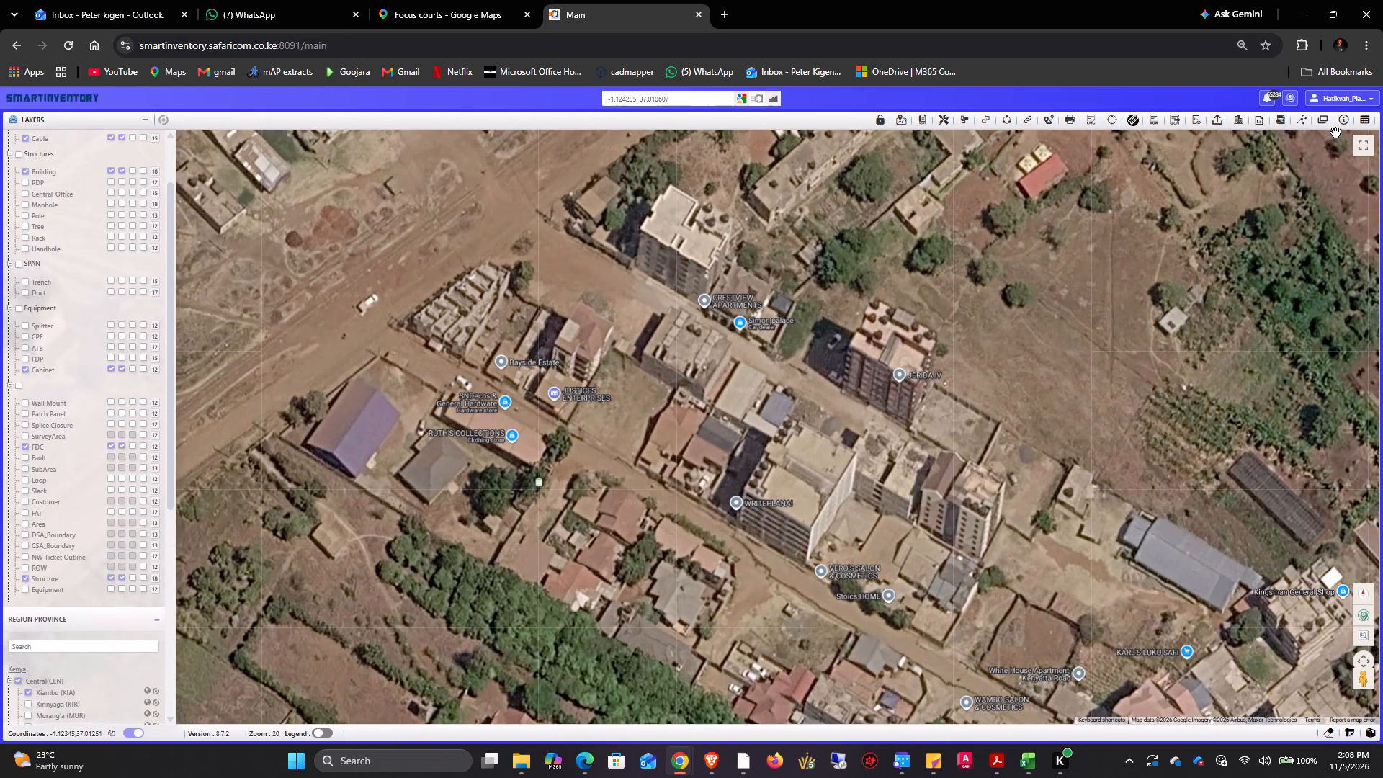
{"action": "left_click", "coordinate": [1345, 122]}
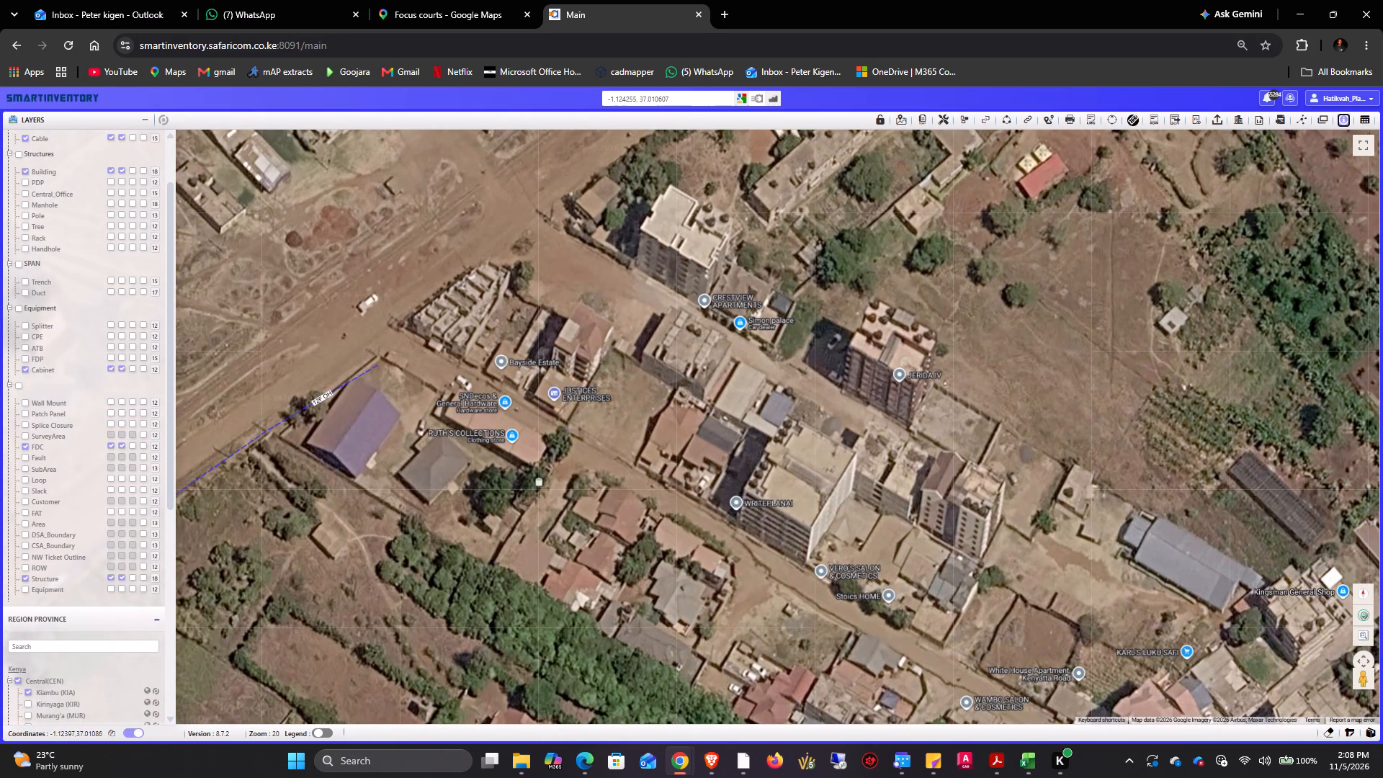
{"action": "left_click", "coordinate": [583, 352]}
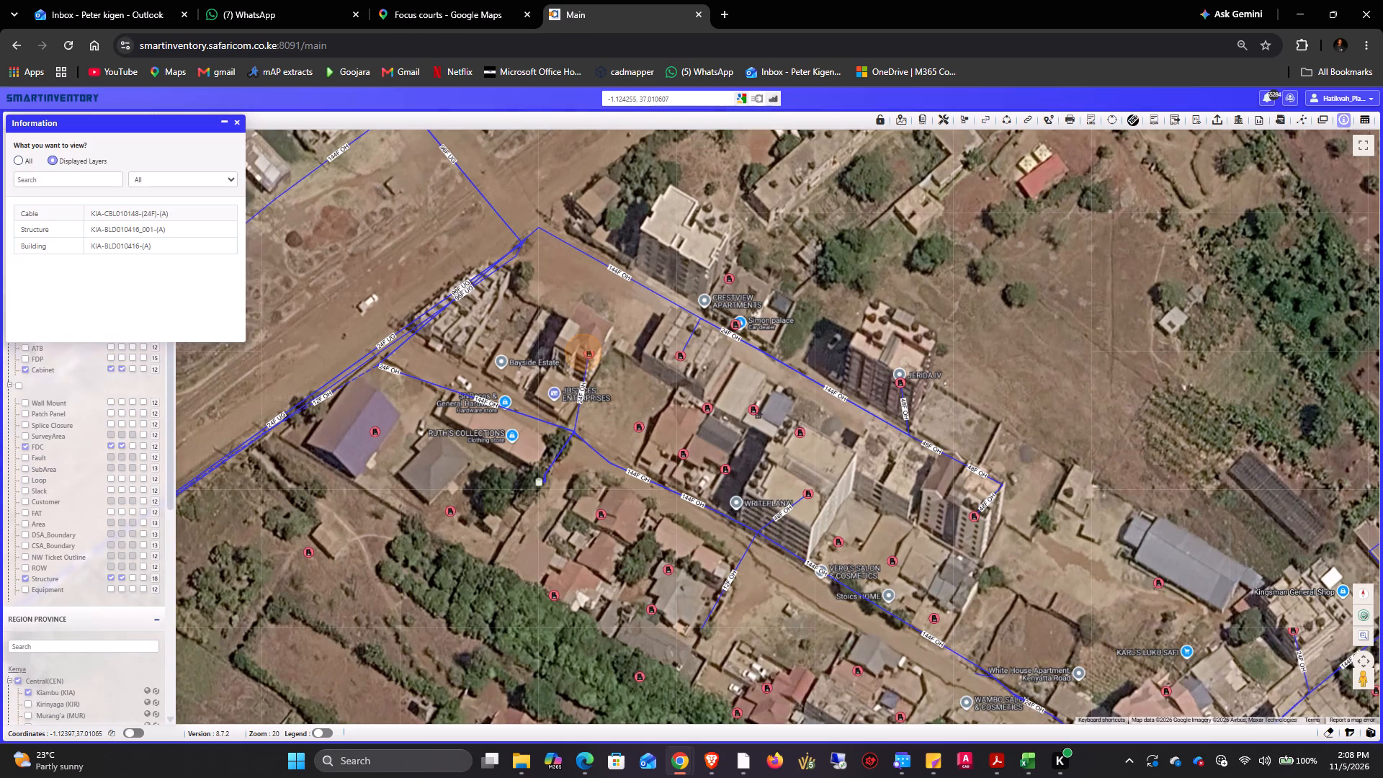
{"action": "left_click", "coordinate": [138, 249]}
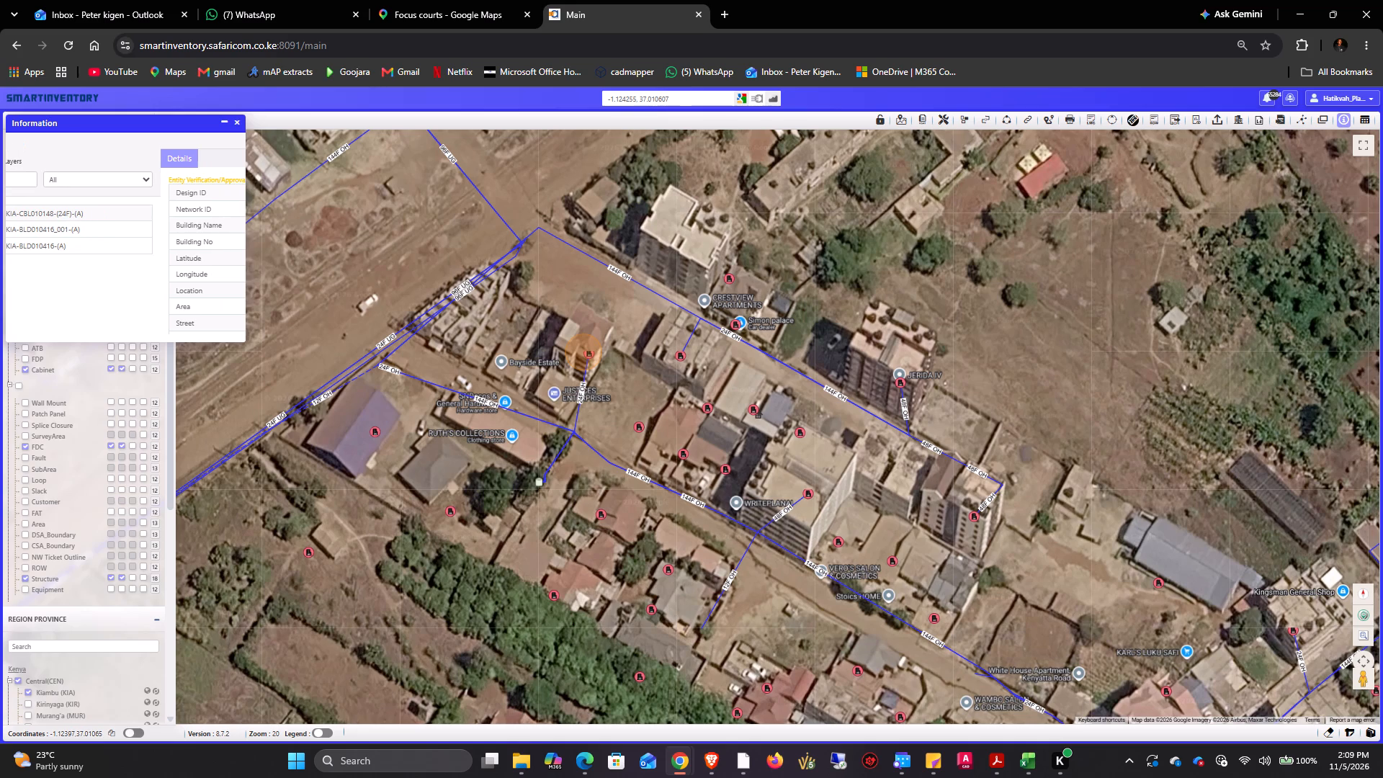
Examine the attribute details in the building's record, and close the information window.
{"action": "scroll", "coordinate": [194, 230], "scroll_direction": "down", "scroll_amount": 2}
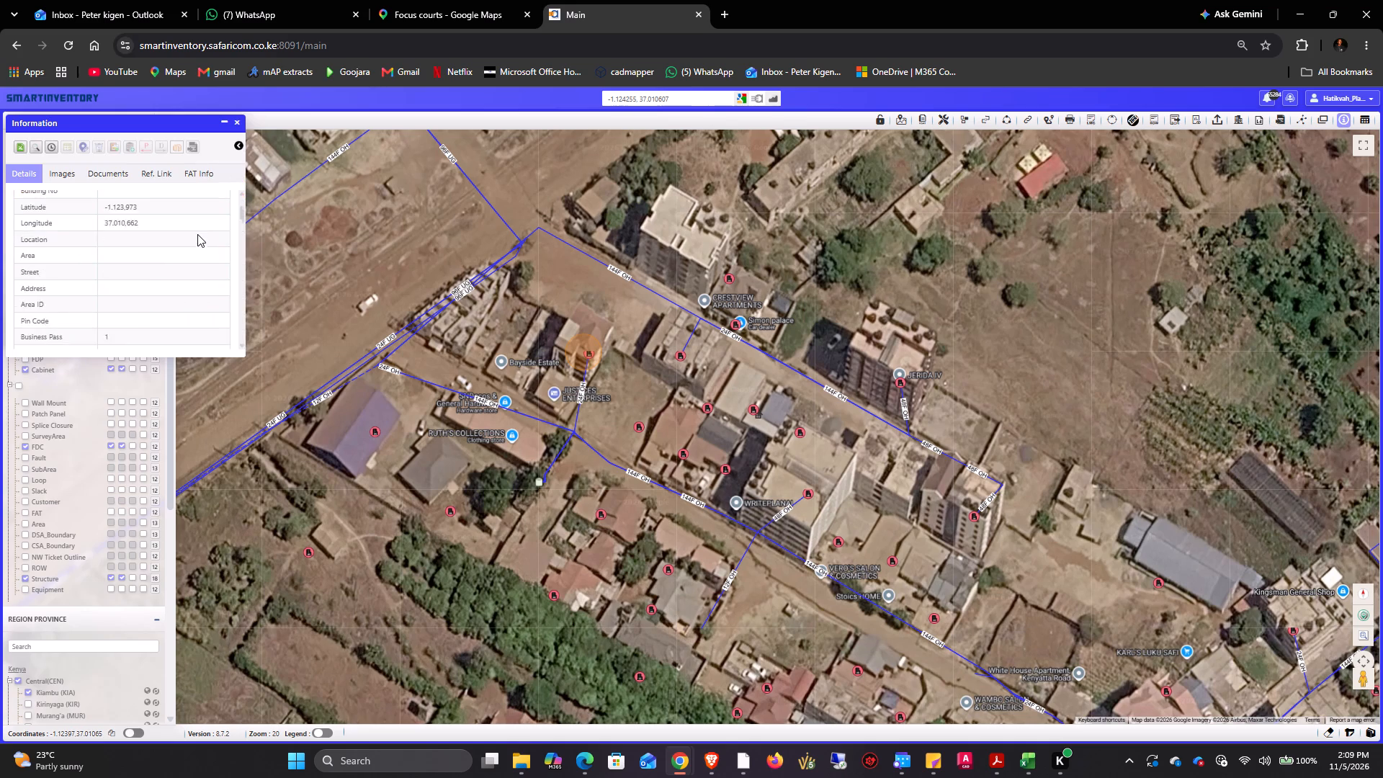
{"action": "scroll", "coordinate": [197, 234], "scroll_direction": "down", "scroll_amount": 1}
{"action": "scroll", "coordinate": [197, 236], "scroll_direction": "up", "scroll_amount": 1}
{"action": "scroll", "coordinate": [197, 236], "scroll_direction": "down", "scroll_amount": 1}
{"action": "scroll", "coordinate": [197, 236], "scroll_direction": "up", "scroll_amount": 1}
{"action": "scroll", "coordinate": [197, 236], "scroll_direction": "down", "scroll_amount": 8}
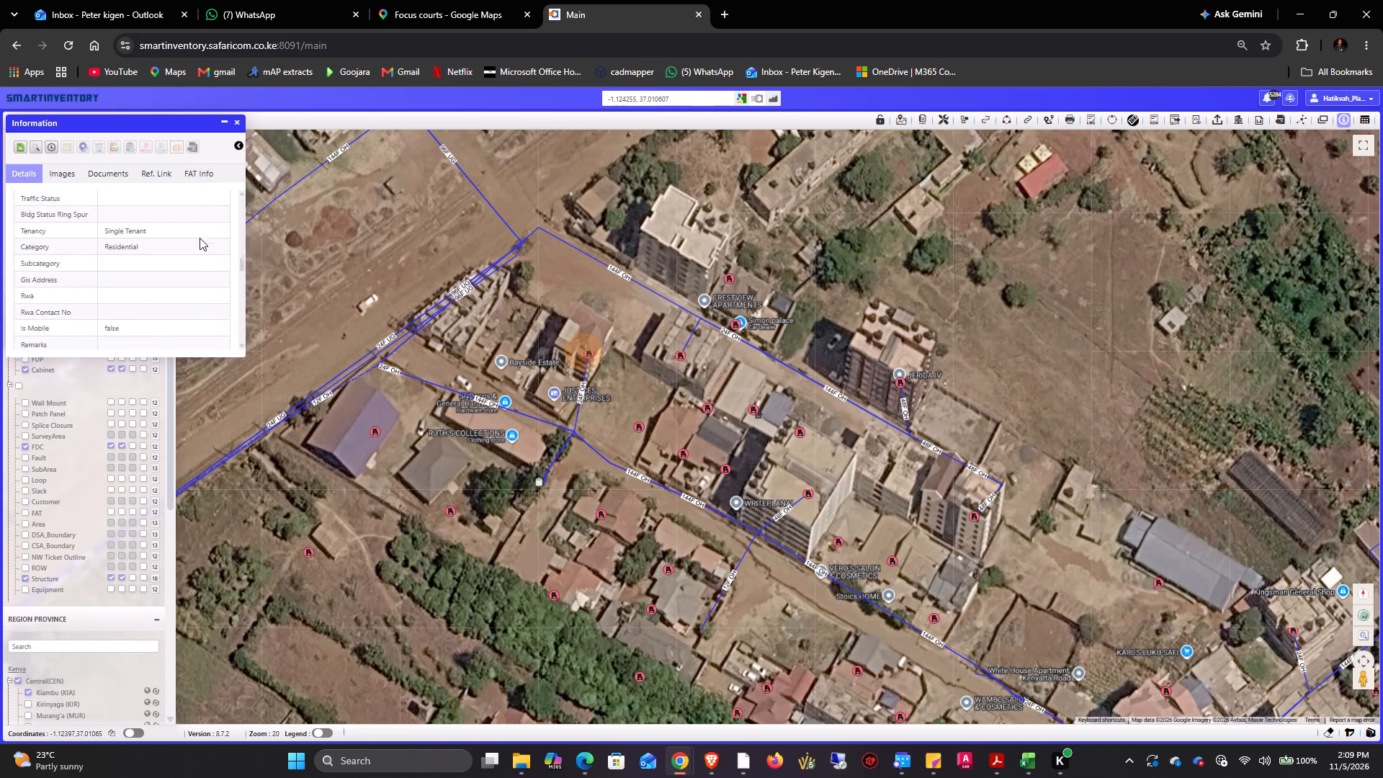
{"action": "scroll", "coordinate": [200, 238], "scroll_direction": "up", "scroll_amount": 1}
{"action": "scroll", "coordinate": [200, 238], "scroll_direction": "down", "scroll_amount": 3}
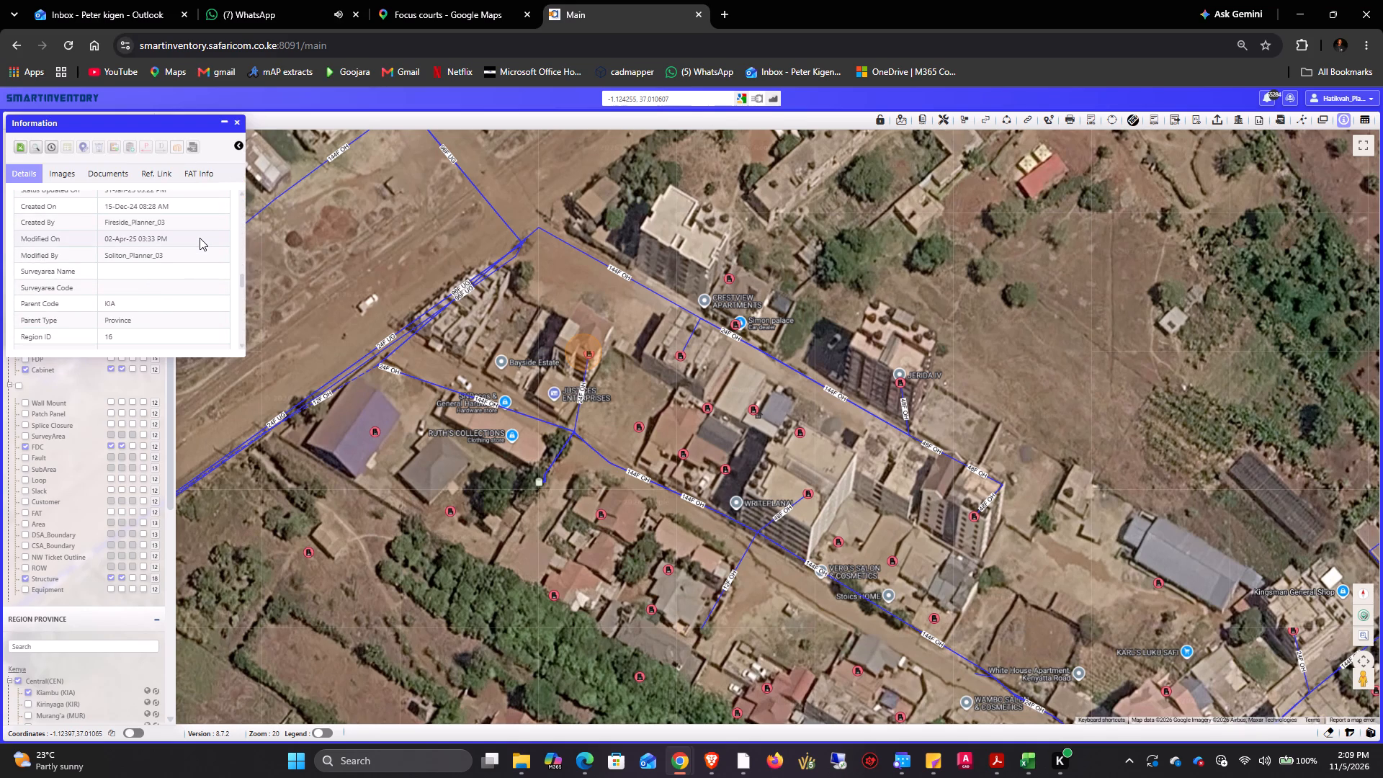
{"action": "scroll", "coordinate": [200, 238], "scroll_direction": "up", "scroll_amount": 4}
{"action": "scroll", "coordinate": [180, 220], "scroll_direction": "down", "scroll_amount": 1}
{"action": "scroll", "coordinate": [184, 217], "scroll_direction": "up", "scroll_amount": 1}
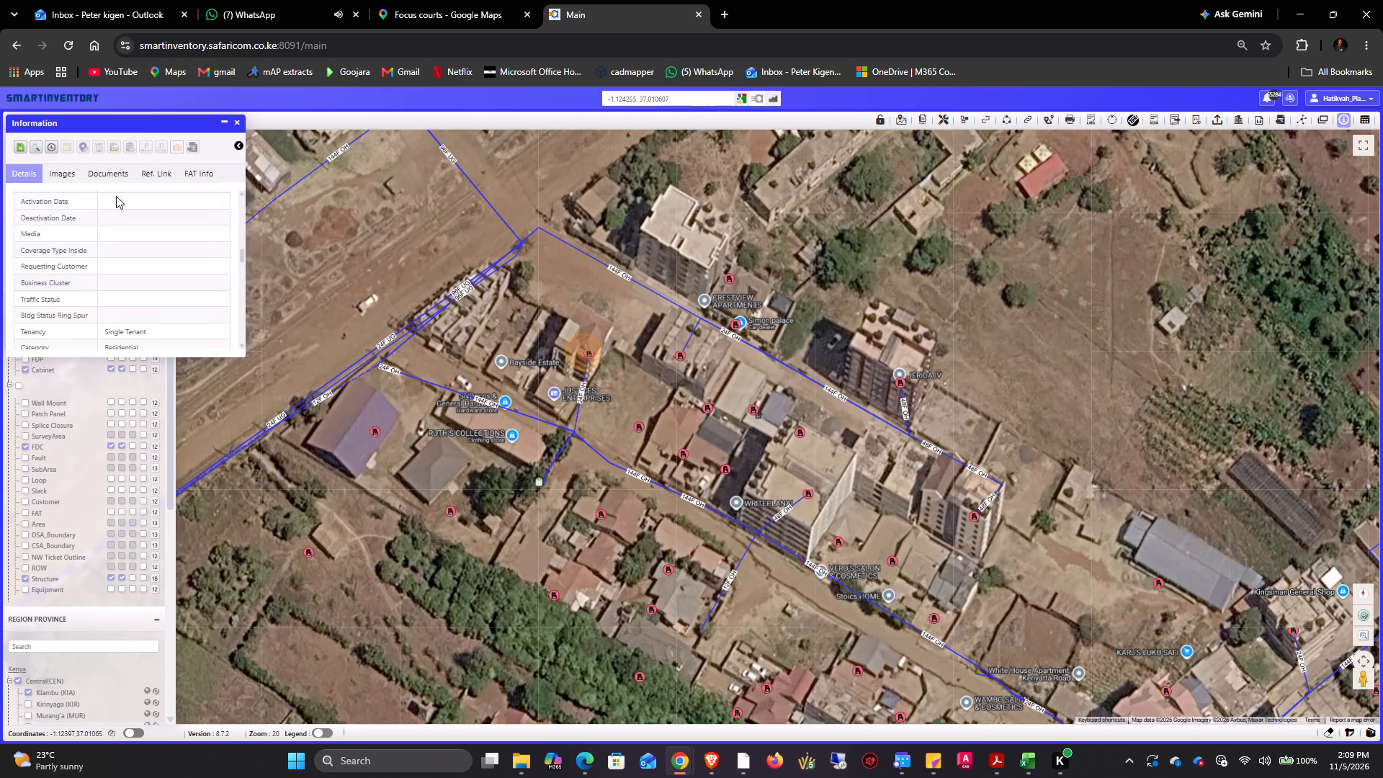
{"action": "left_click", "coordinate": [119, 162]}
{"action": "left_click", "coordinate": [241, 122]}
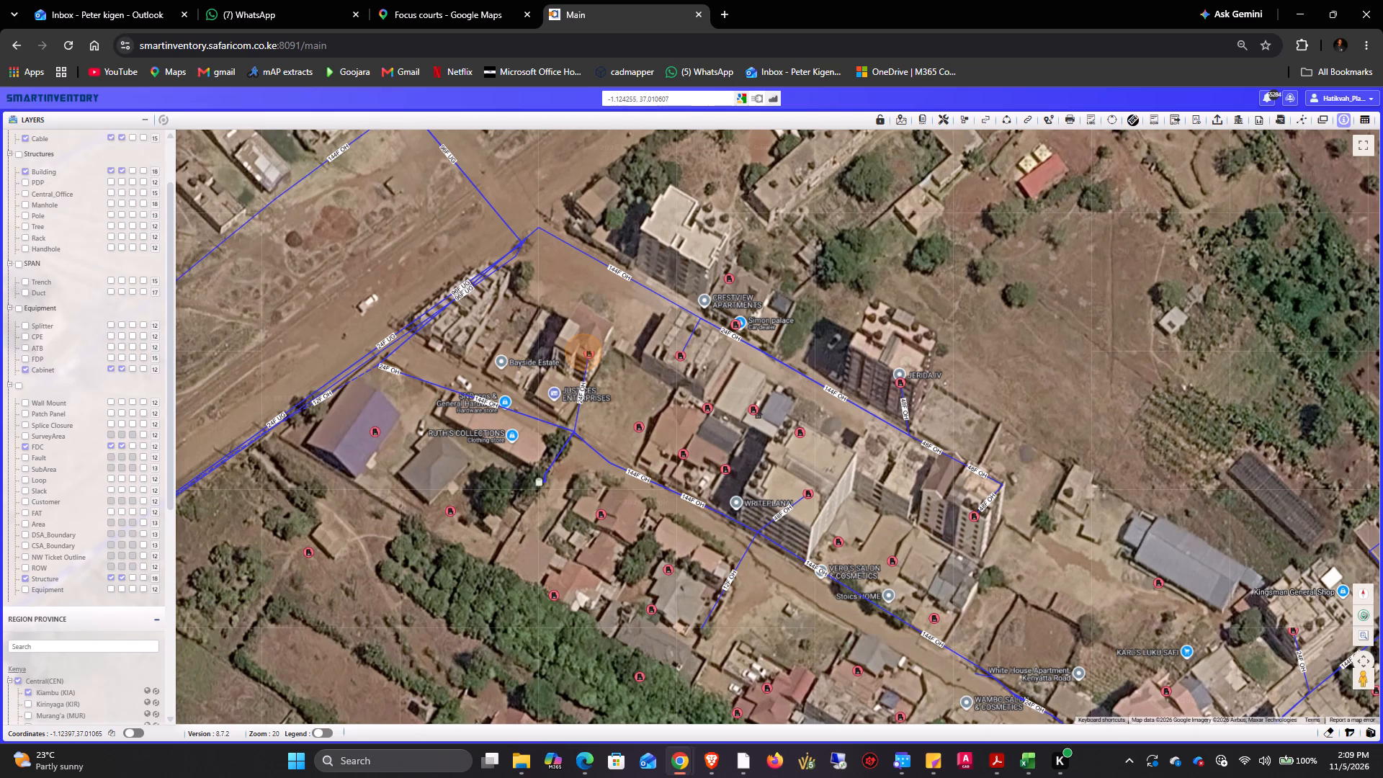
Show the FAT and Patch Panel network layers with their P and A options enabled, and refresh the map.
{"action": "left_click", "coordinate": [1340, 115]}
{"action": "scroll", "coordinate": [89, 425], "scroll_direction": "down", "scroll_amount": 1}
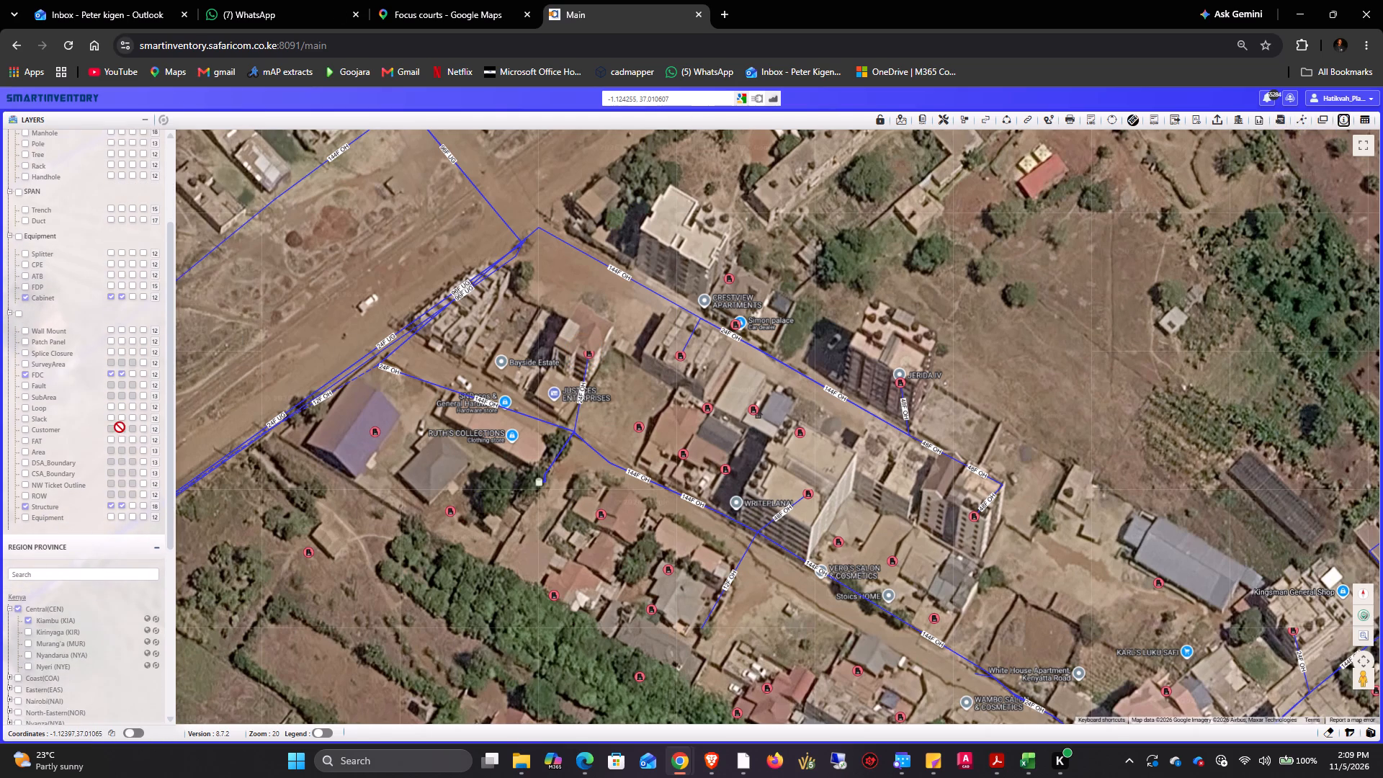
{"action": "scroll", "coordinate": [86, 342], "scroll_direction": "up", "scroll_amount": 3}
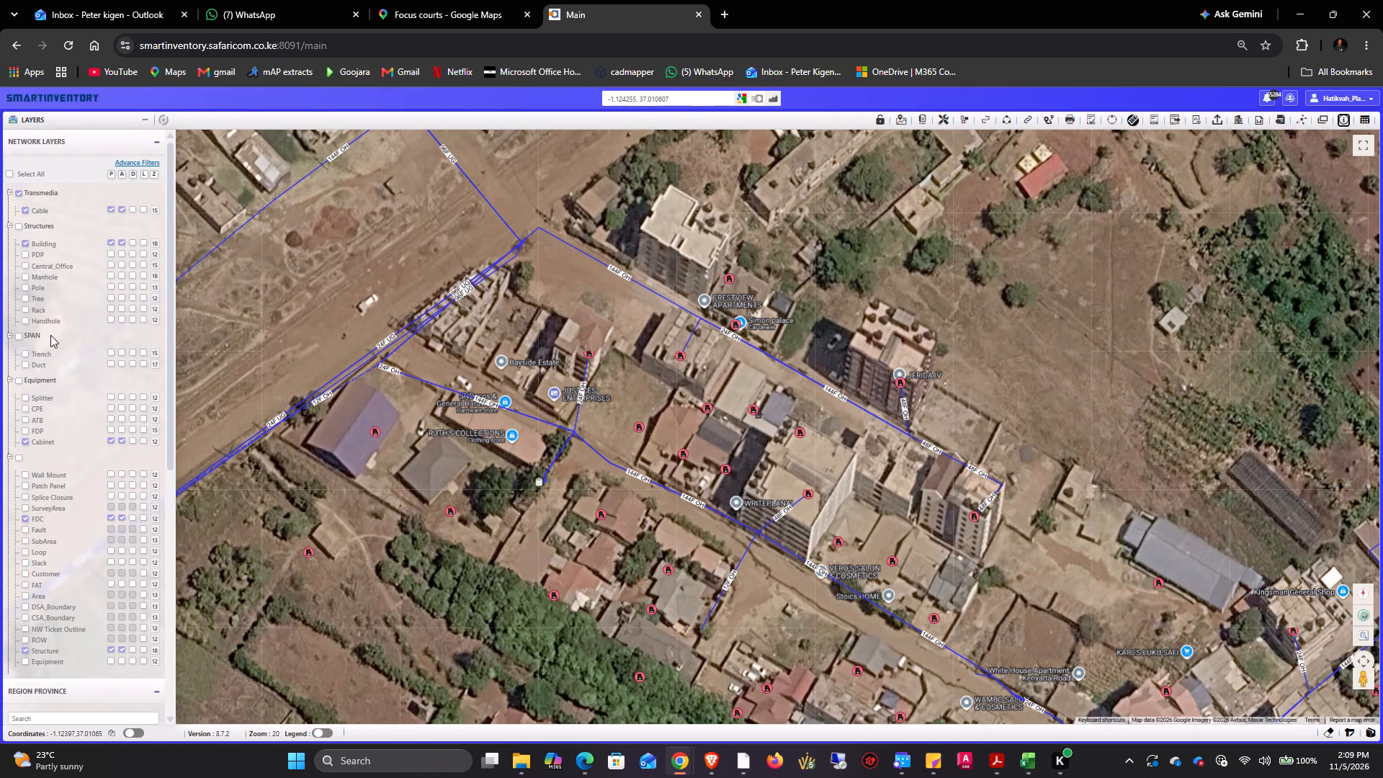
{"action": "scroll", "coordinate": [52, 340], "scroll_direction": "down", "scroll_amount": 3}
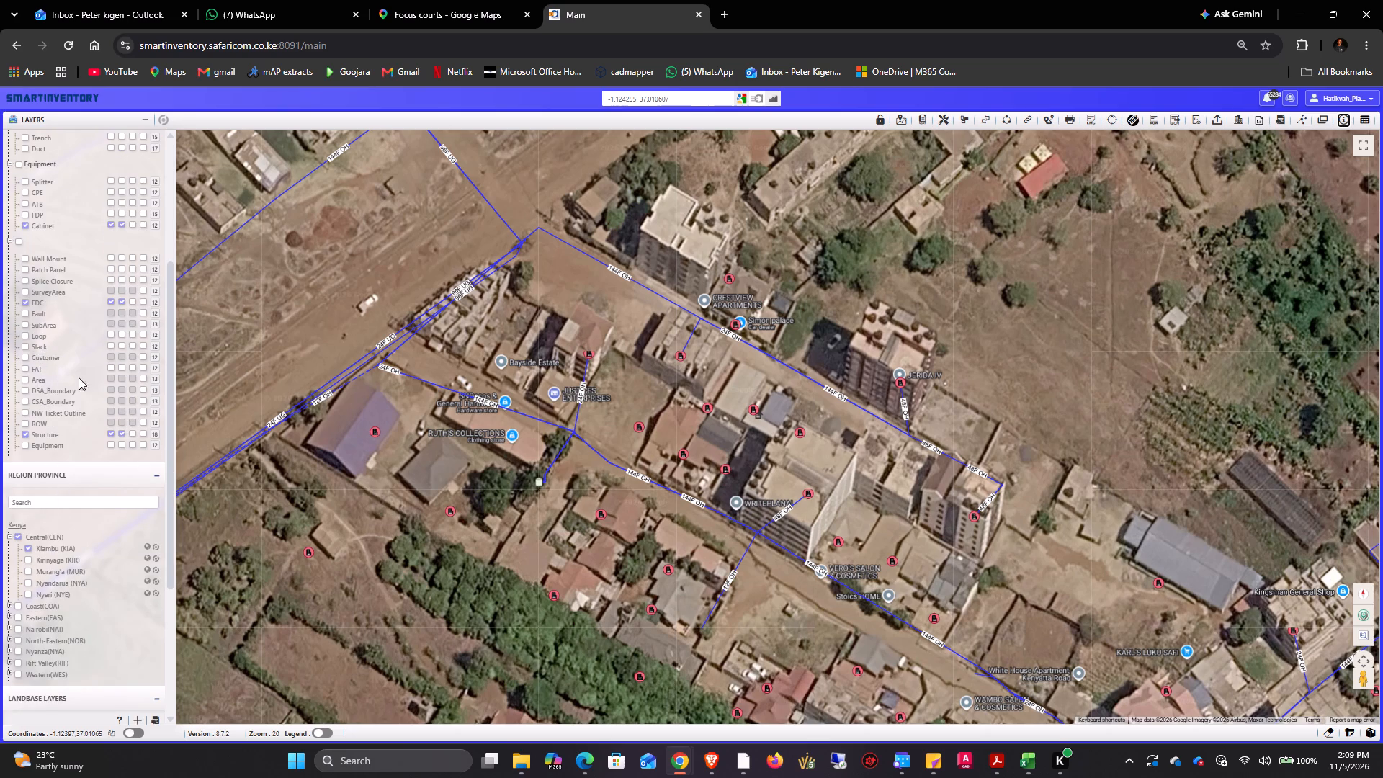
{"action": "left_click", "coordinate": [112, 368]}
{"action": "left_click", "coordinate": [122, 367]}
{"action": "scroll", "coordinate": [99, 386], "scroll_direction": "up", "scroll_amount": 1}
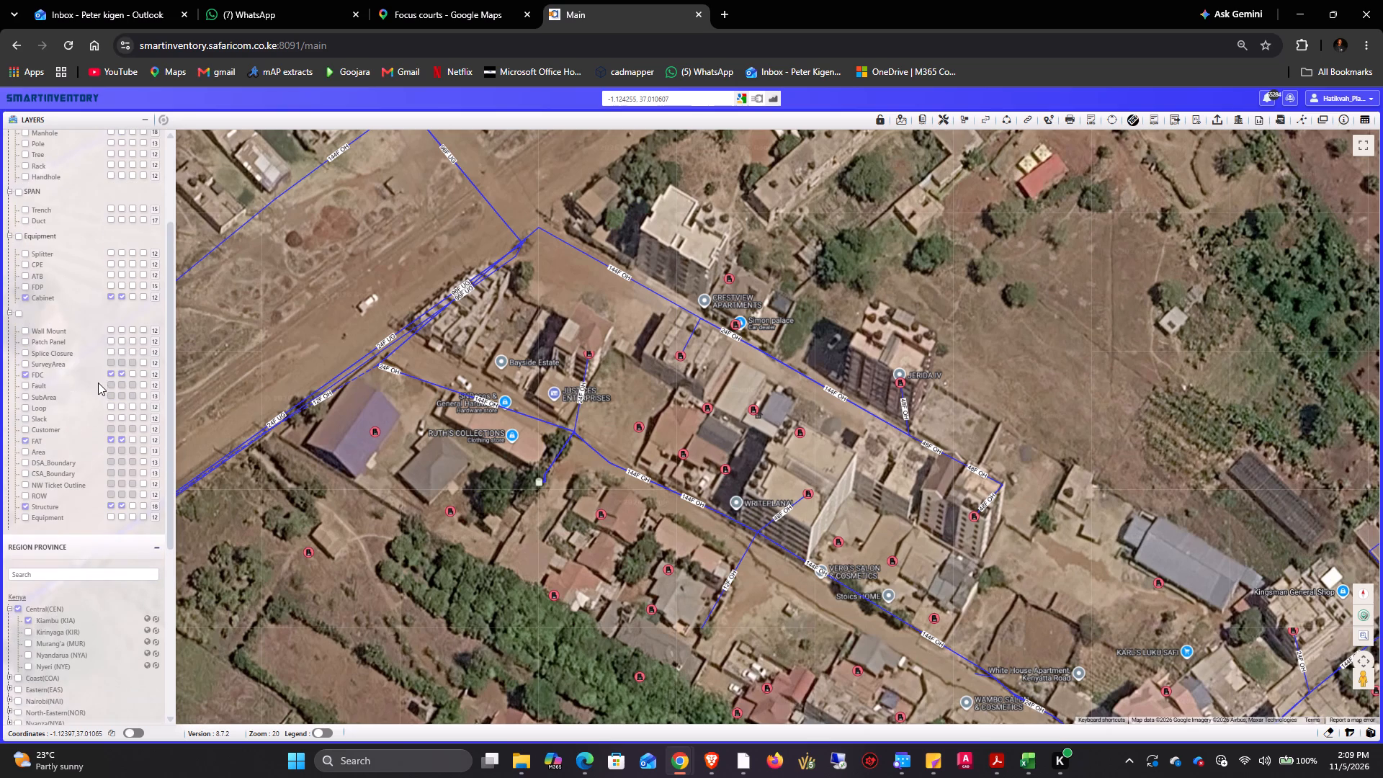
{"action": "left_click", "coordinate": [109, 340]}
{"action": "left_click", "coordinate": [117, 341]}
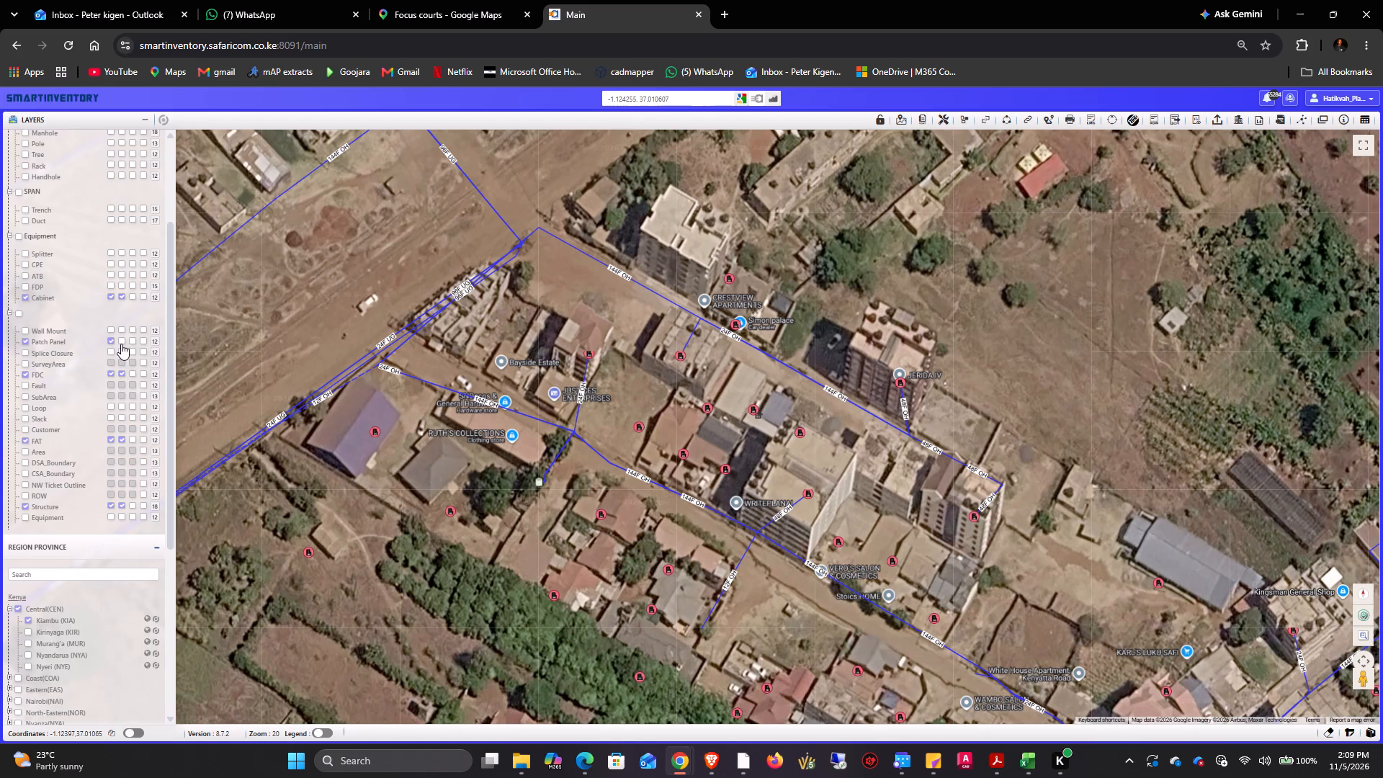
{"action": "left_click", "coordinate": [122, 343]}
{"action": "left_click", "coordinate": [160, 120]}
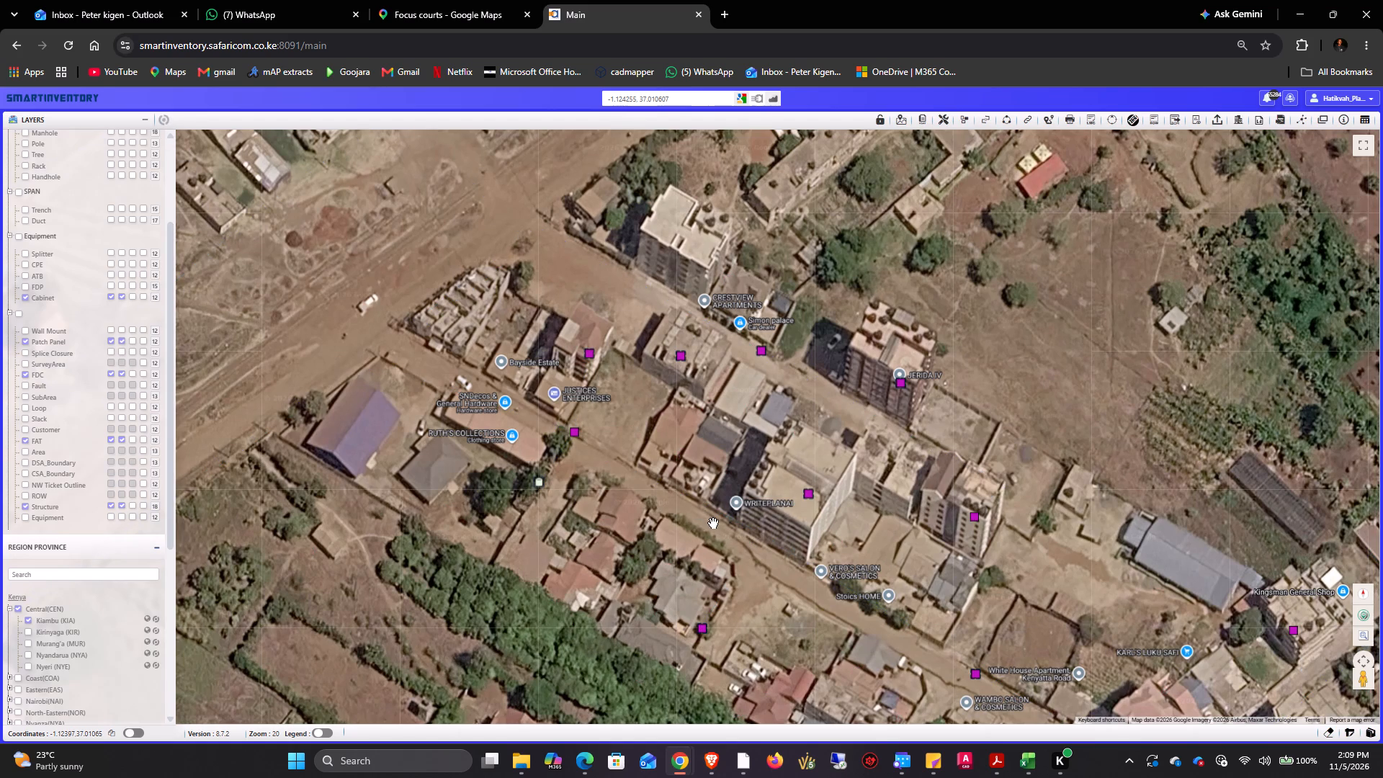
Query the fibre cabinet south of Justices Enterprises for information and open its FDC record KIA-FDC0423.
{"action": "left_click", "coordinate": [1342, 122]}
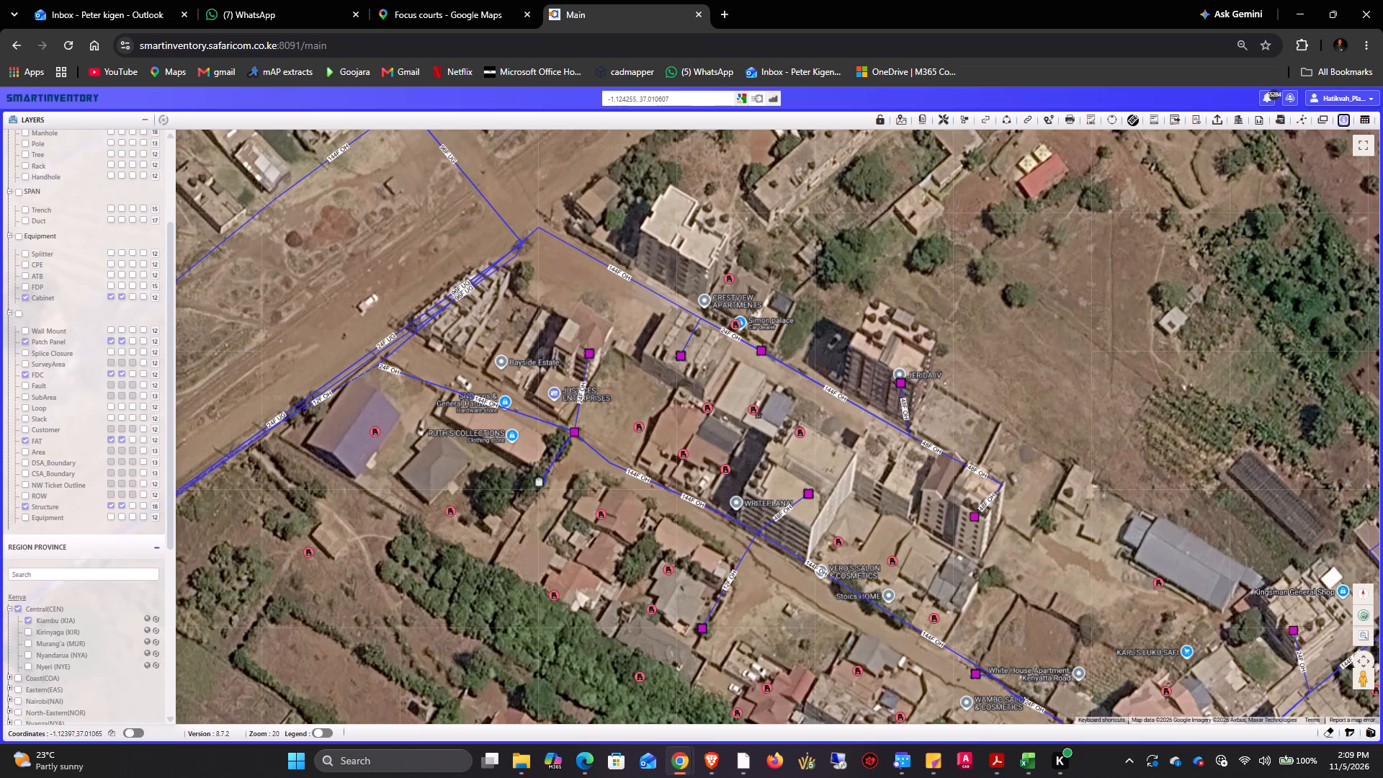
{"action": "left_click", "coordinate": [589, 352]}
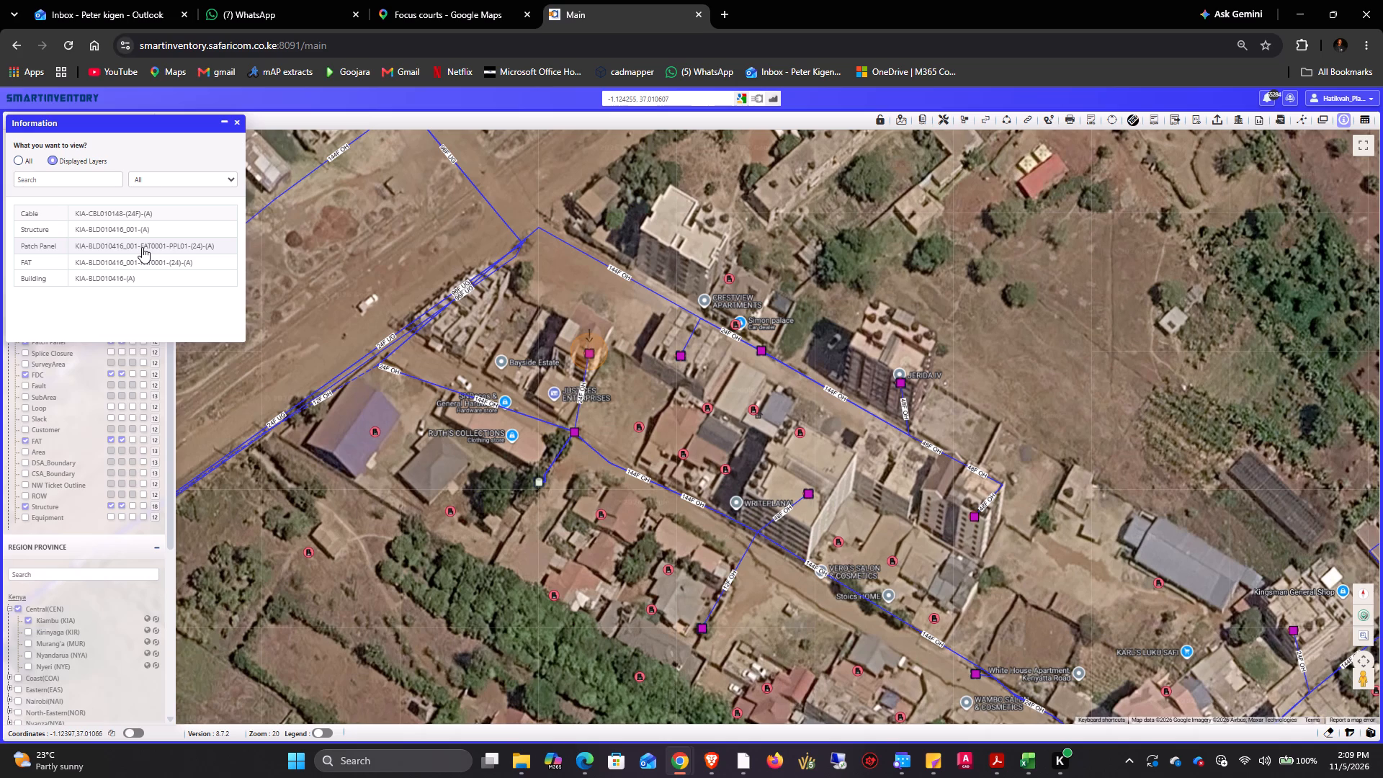
{"action": "left_click", "coordinate": [540, 491]}
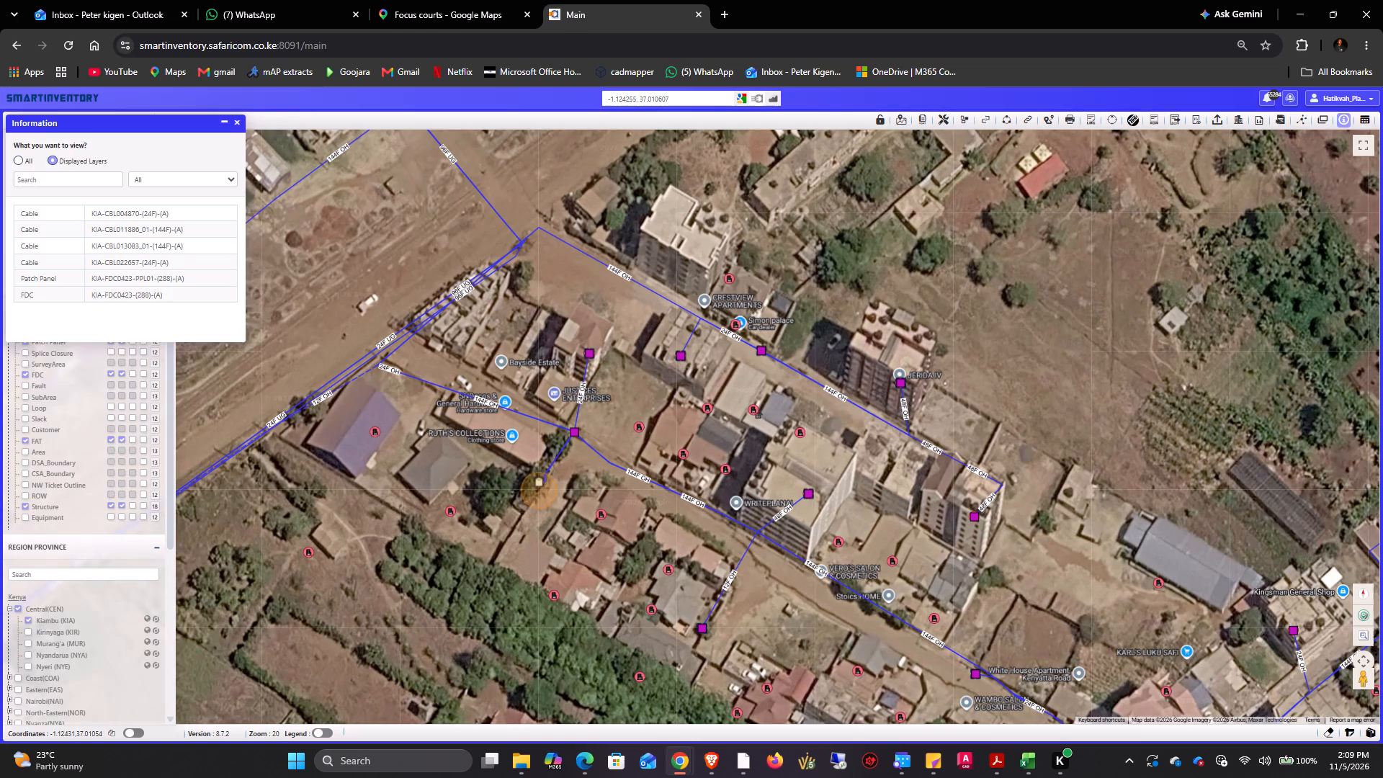
{"action": "left_click", "coordinate": [202, 297]}
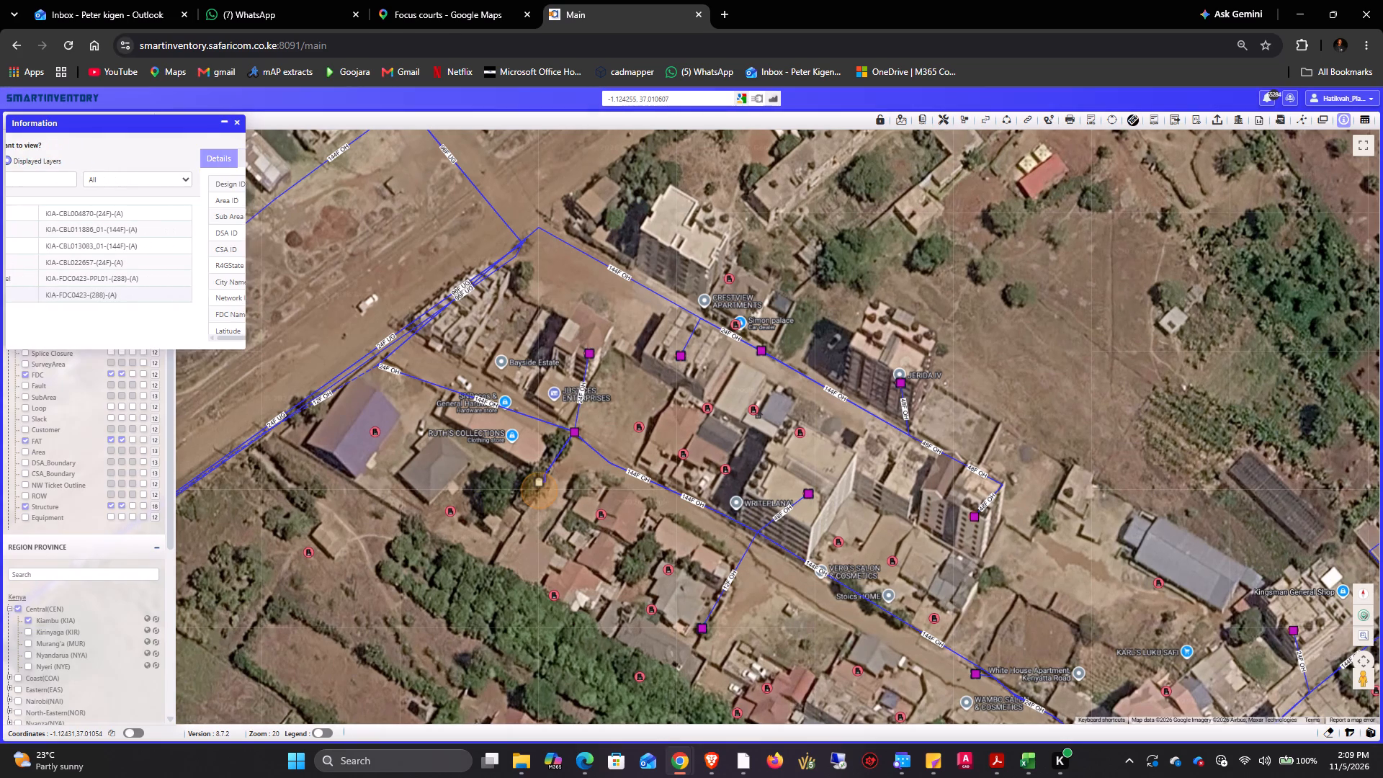
Download Kenyatta Road FDT K.3 -Densification-LLD.pdf from the FDC record's documents and open the folder containing the downloaded archive.
{"action": "left_click", "coordinate": [127, 194]}
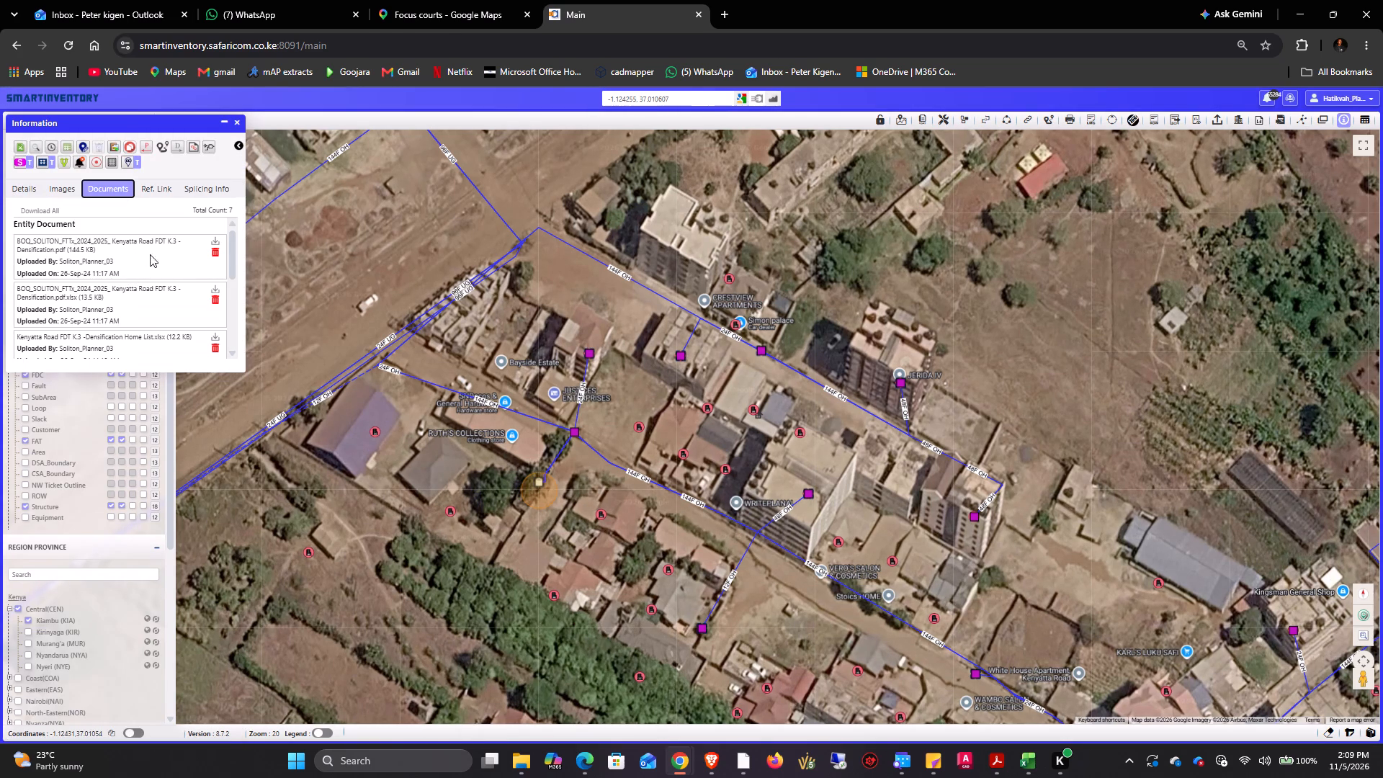
{"action": "scroll", "coordinate": [148, 262], "scroll_direction": "down", "scroll_amount": 1}
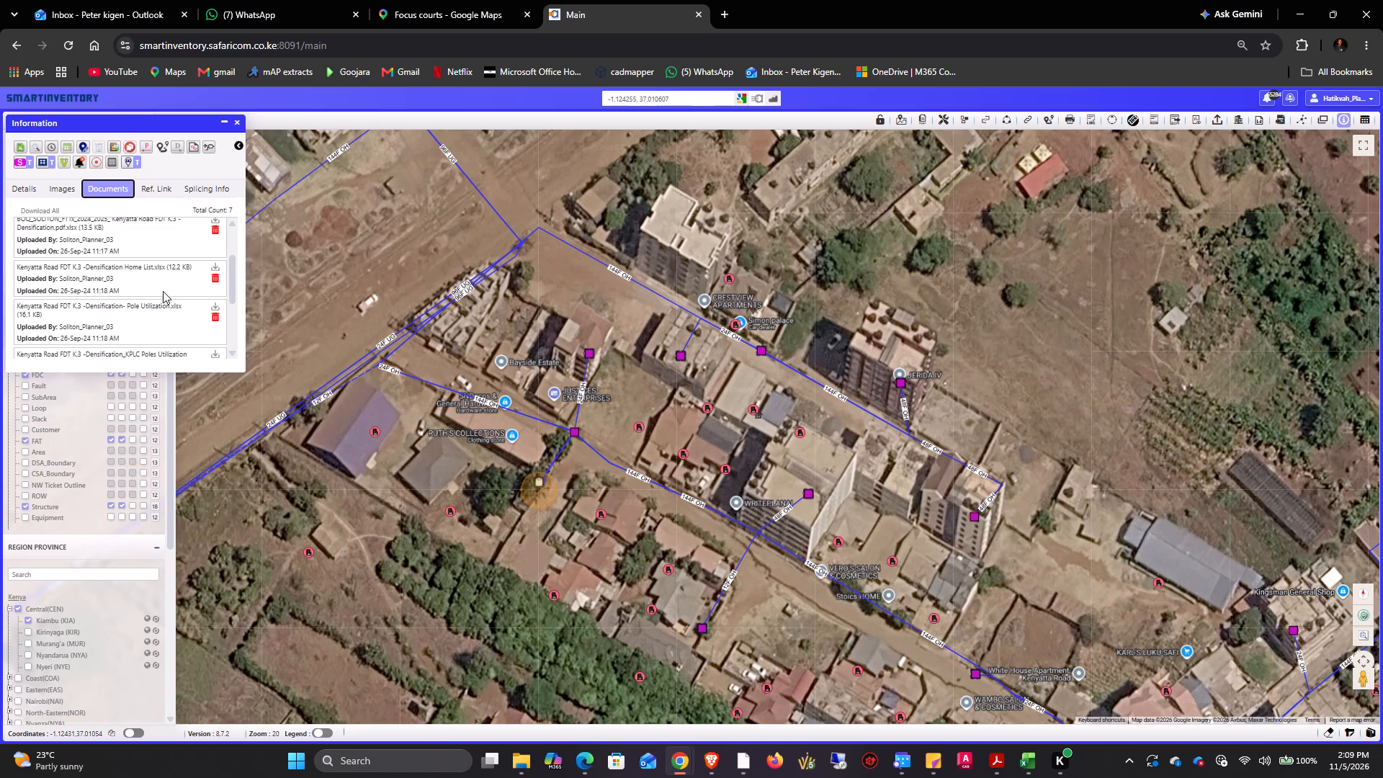
{"action": "scroll", "coordinate": [164, 287], "scroll_direction": "down", "scroll_amount": 2}
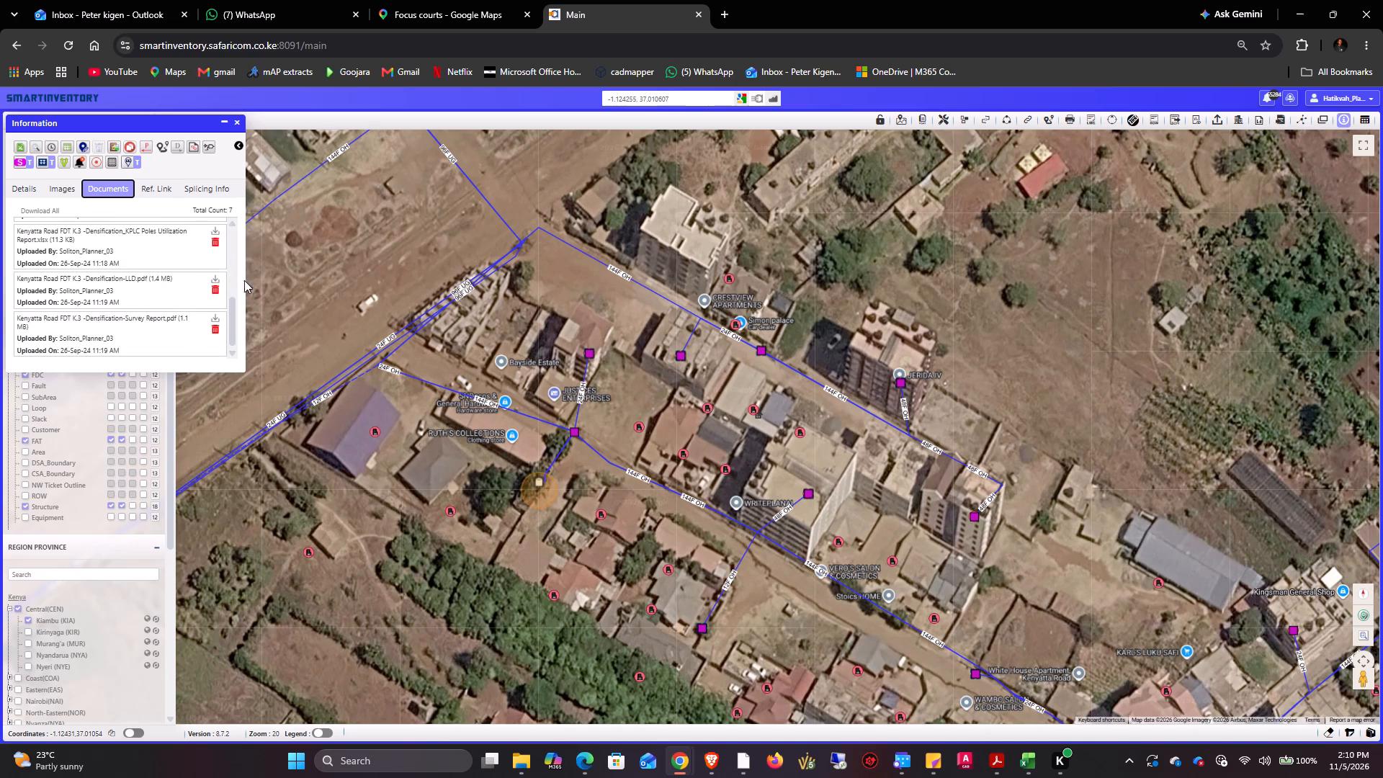
{"action": "left_click", "coordinate": [217, 276]}
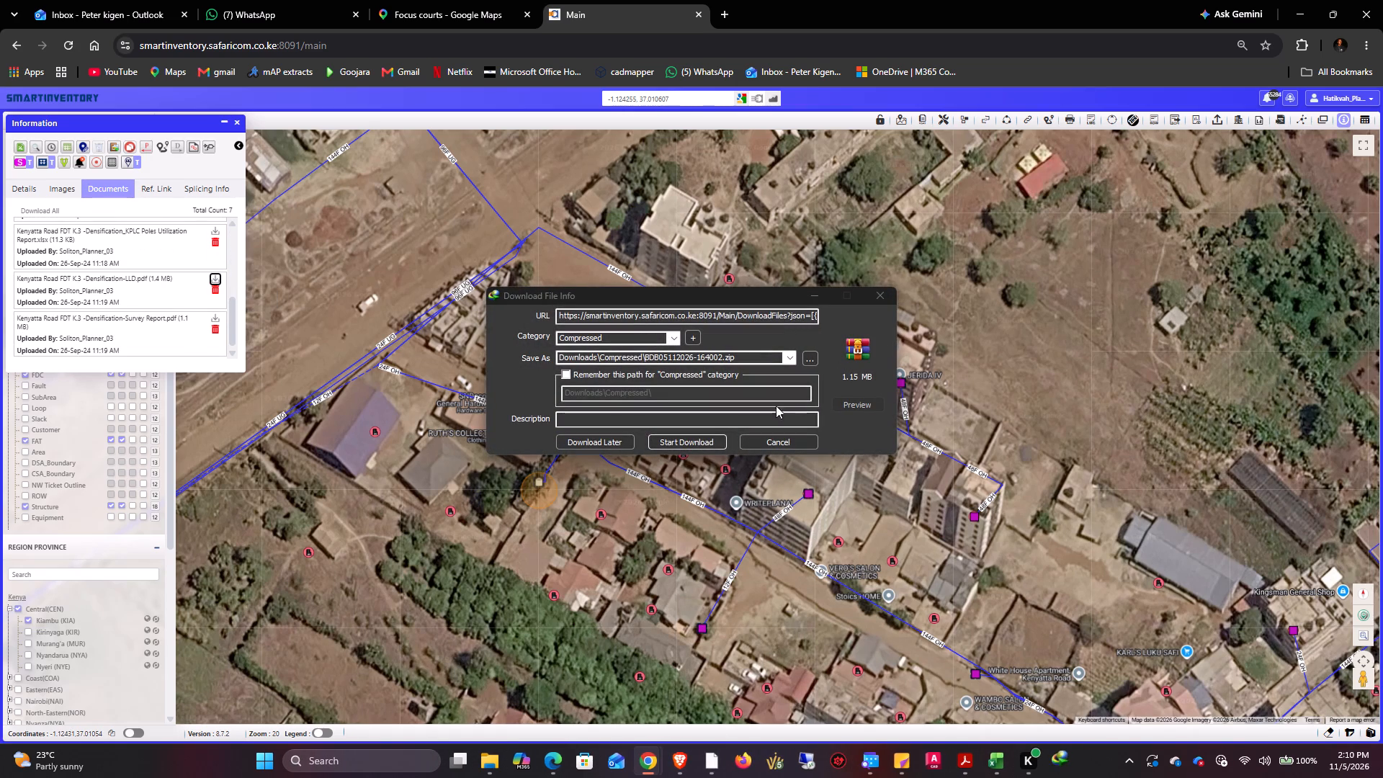
{"action": "left_click", "coordinate": [671, 440]}
{"action": "left_click", "coordinate": [730, 421]}
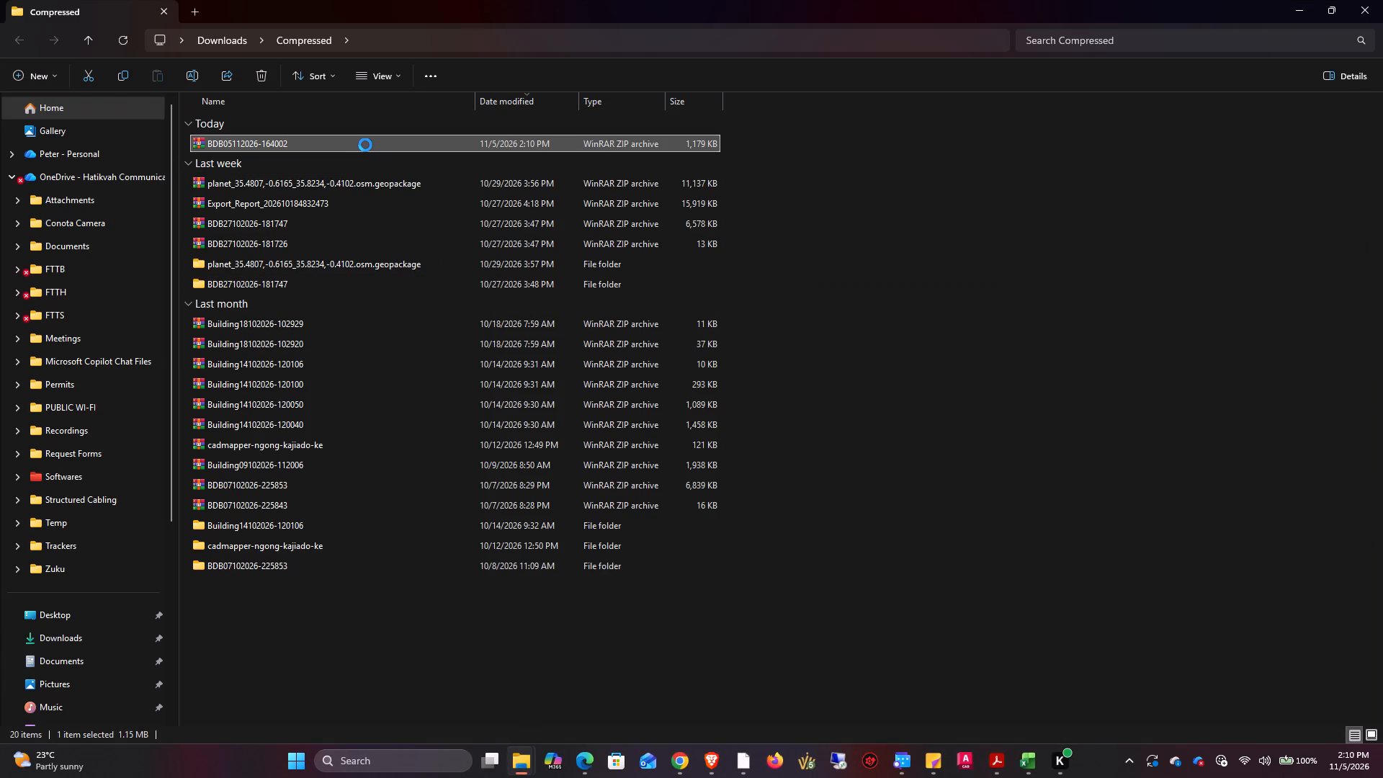
{"action": "right_click", "coordinate": [365, 145]}
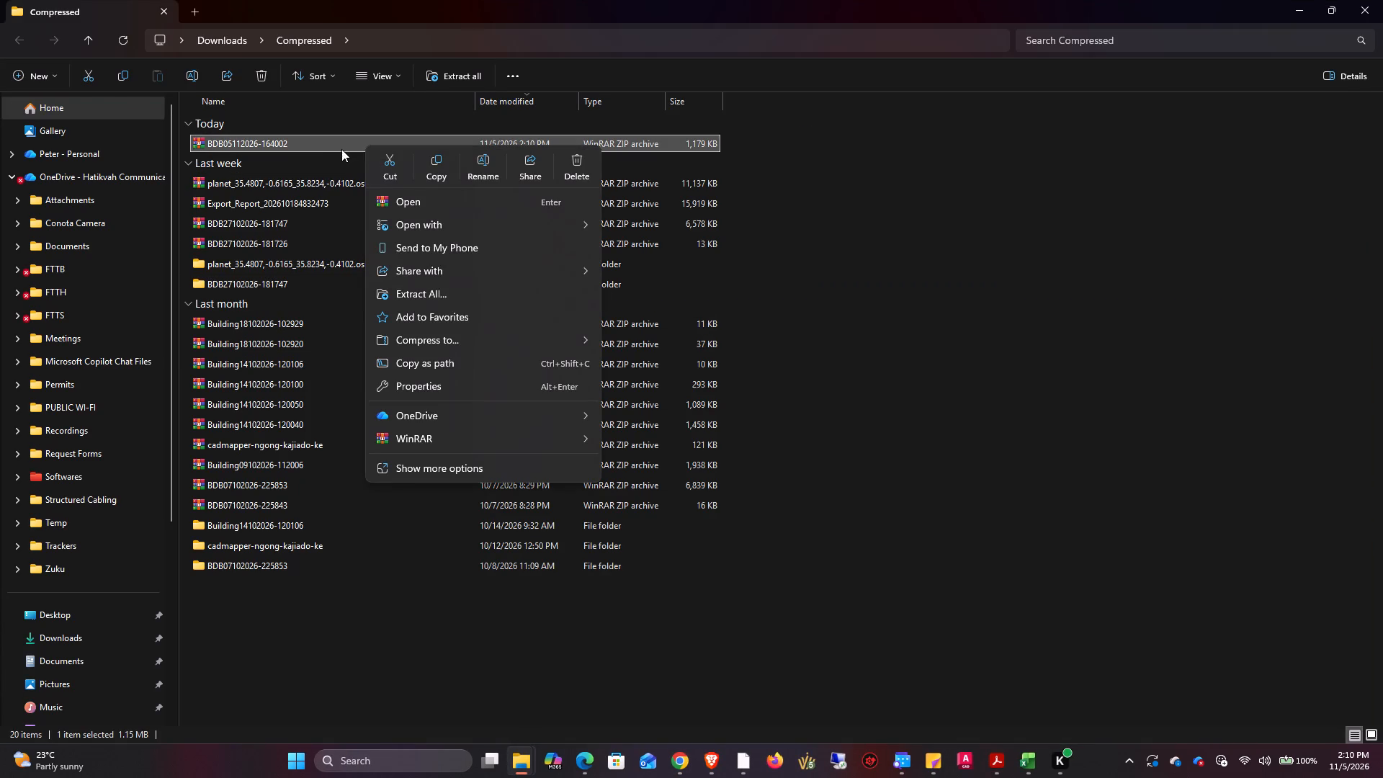
{"action": "left_click", "coordinate": [429, 438]}
{"action": "left_click", "coordinate": [668, 507]}
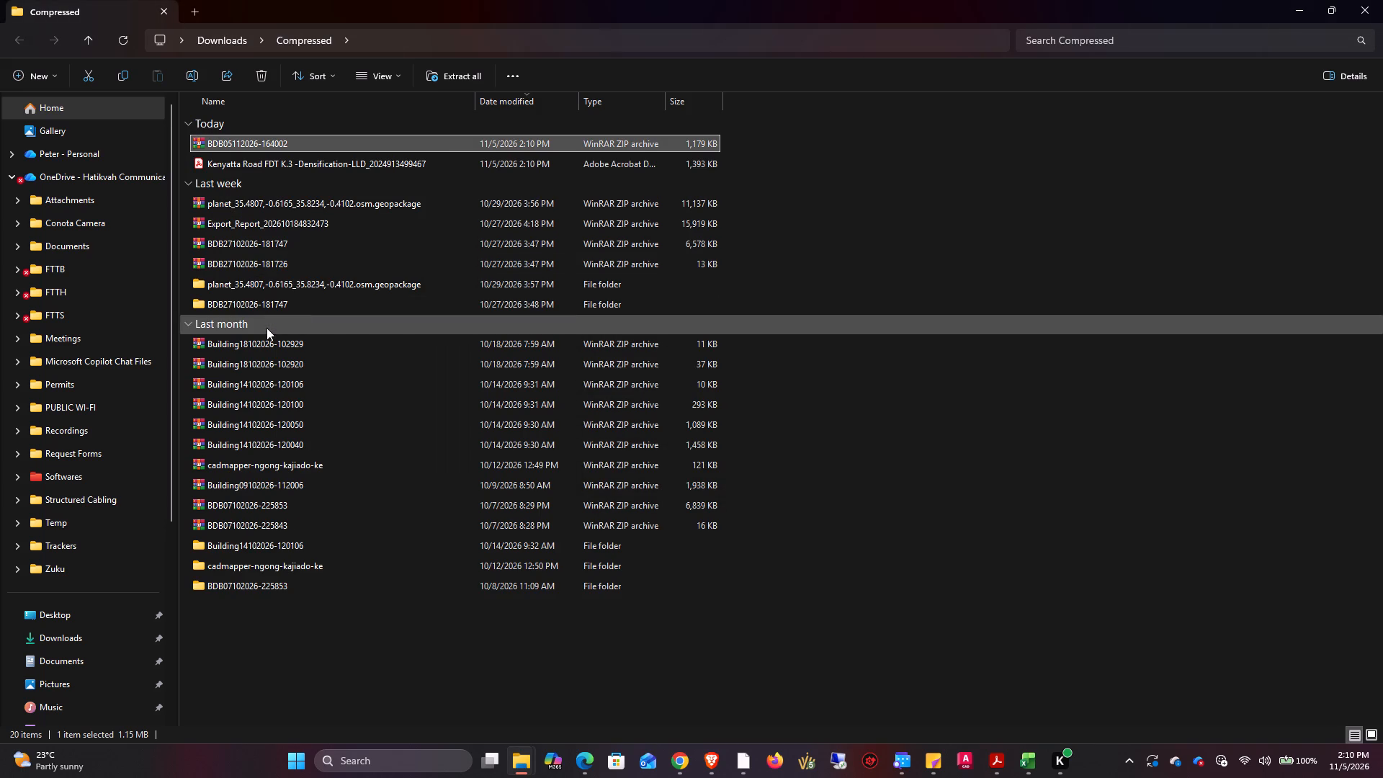
Open the extracted Kenyatta Road FDT K.3 -Densification-LLD PDF and bring Adobe Acrobat to the front.
{"action": "left_click", "coordinate": [298, 174]}
{"action": "double_click", "coordinate": [298, 166]}
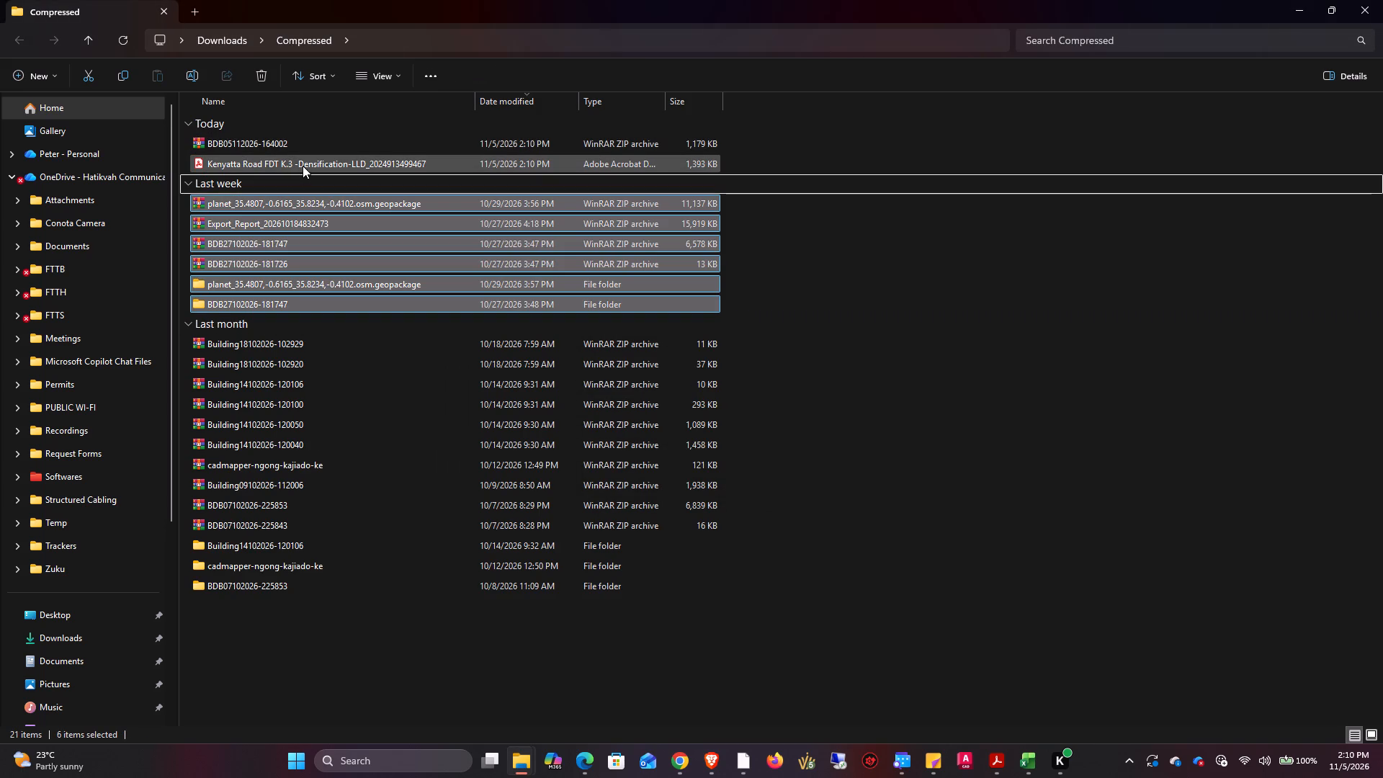
{"action": "double_click", "coordinate": [306, 163]}
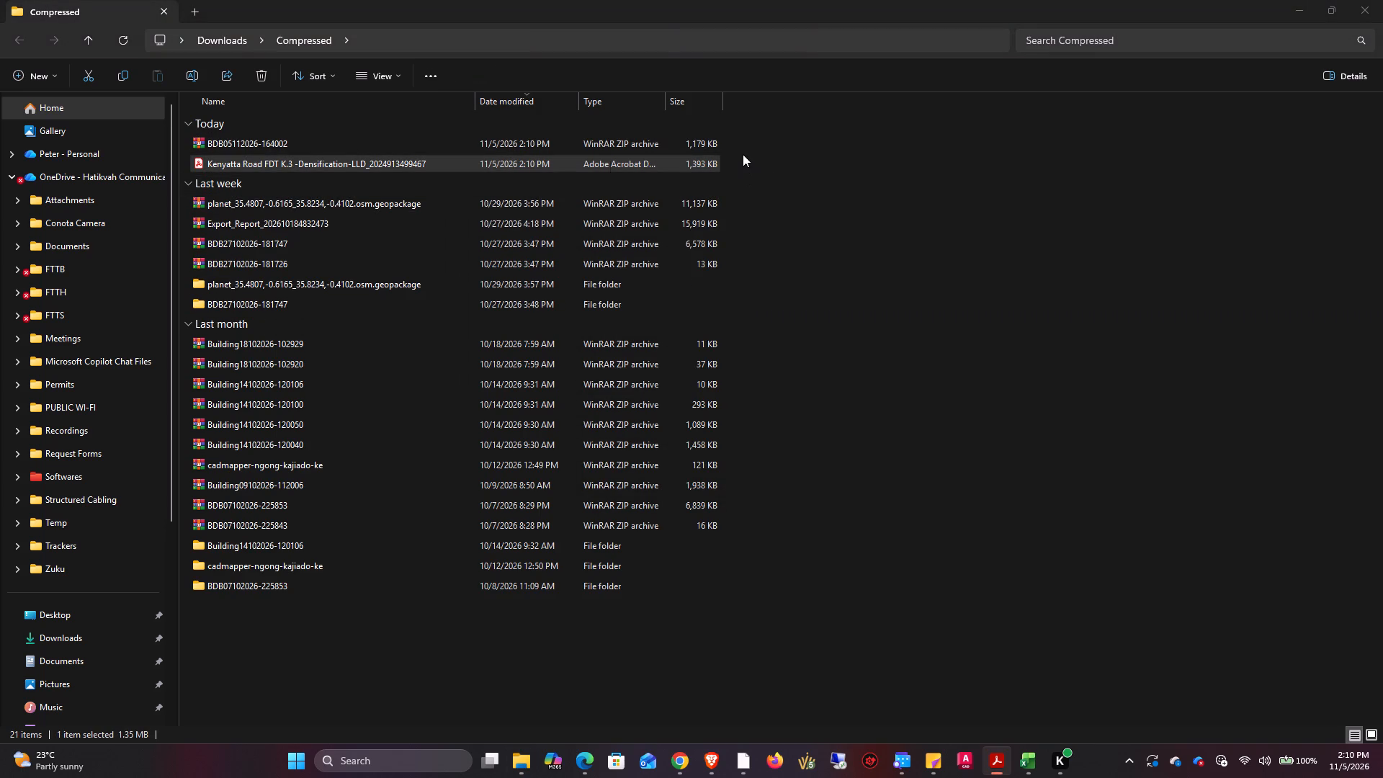
{"action": "double_click", "coordinate": [370, 157]}
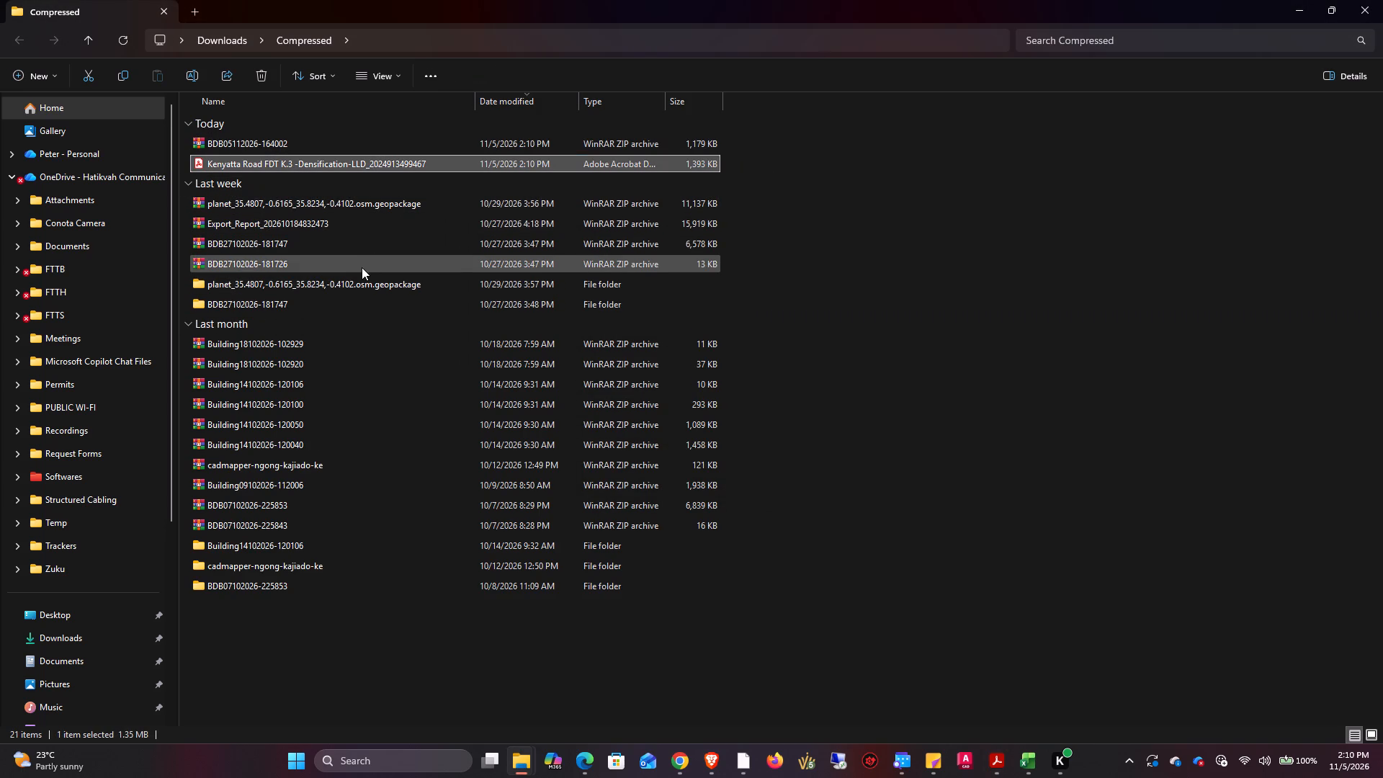
{"action": "left_click", "coordinate": [363, 267]}
{"action": "double_click", "coordinate": [378, 166]}
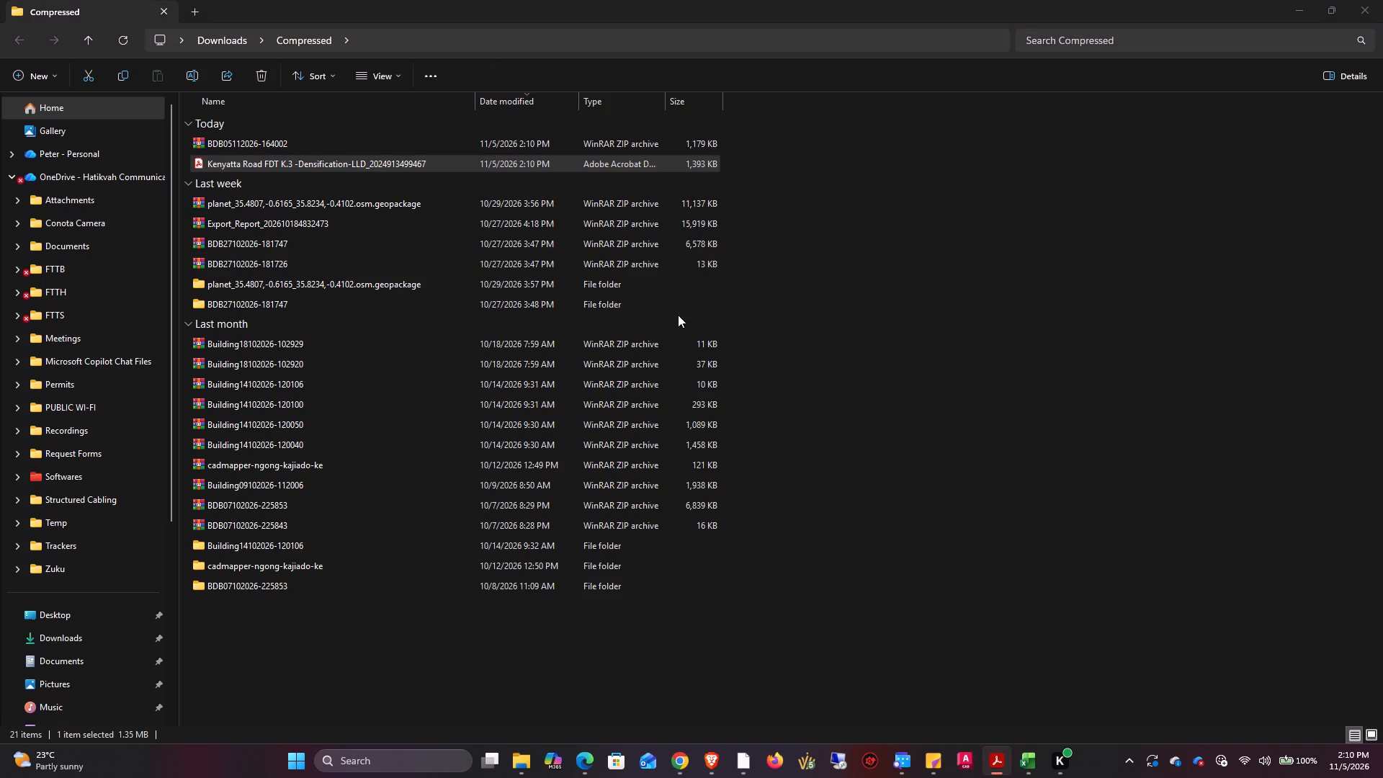
{"action": "left_click", "coordinate": [993, 749]}
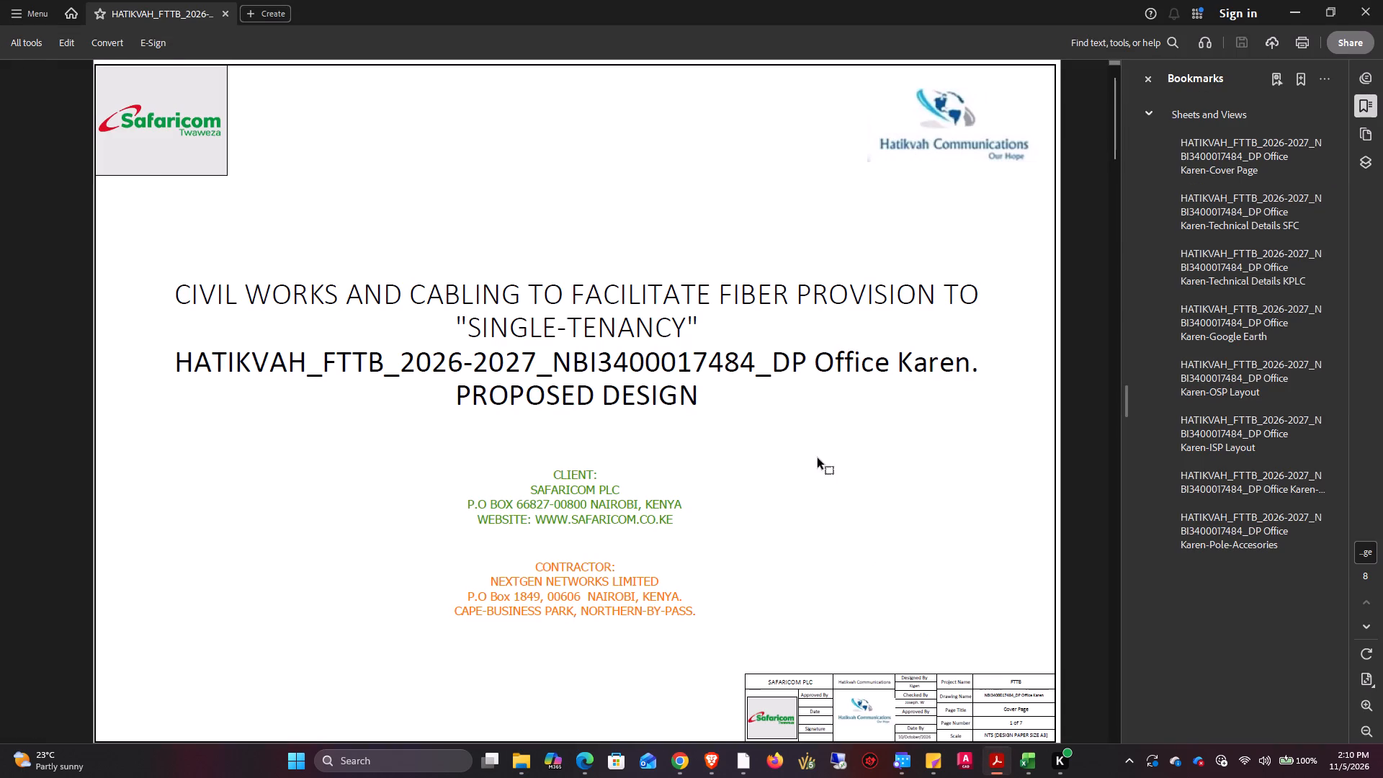
Page through the Kenyatta Road FDT K.3 design document to the fibre route layout drawing.
{"action": "scroll", "coordinate": [653, 365], "scroll_direction": "up", "scroll_amount": 1}
{"action": "scroll", "coordinate": [654, 366], "scroll_direction": "down", "scroll_amount": 2}
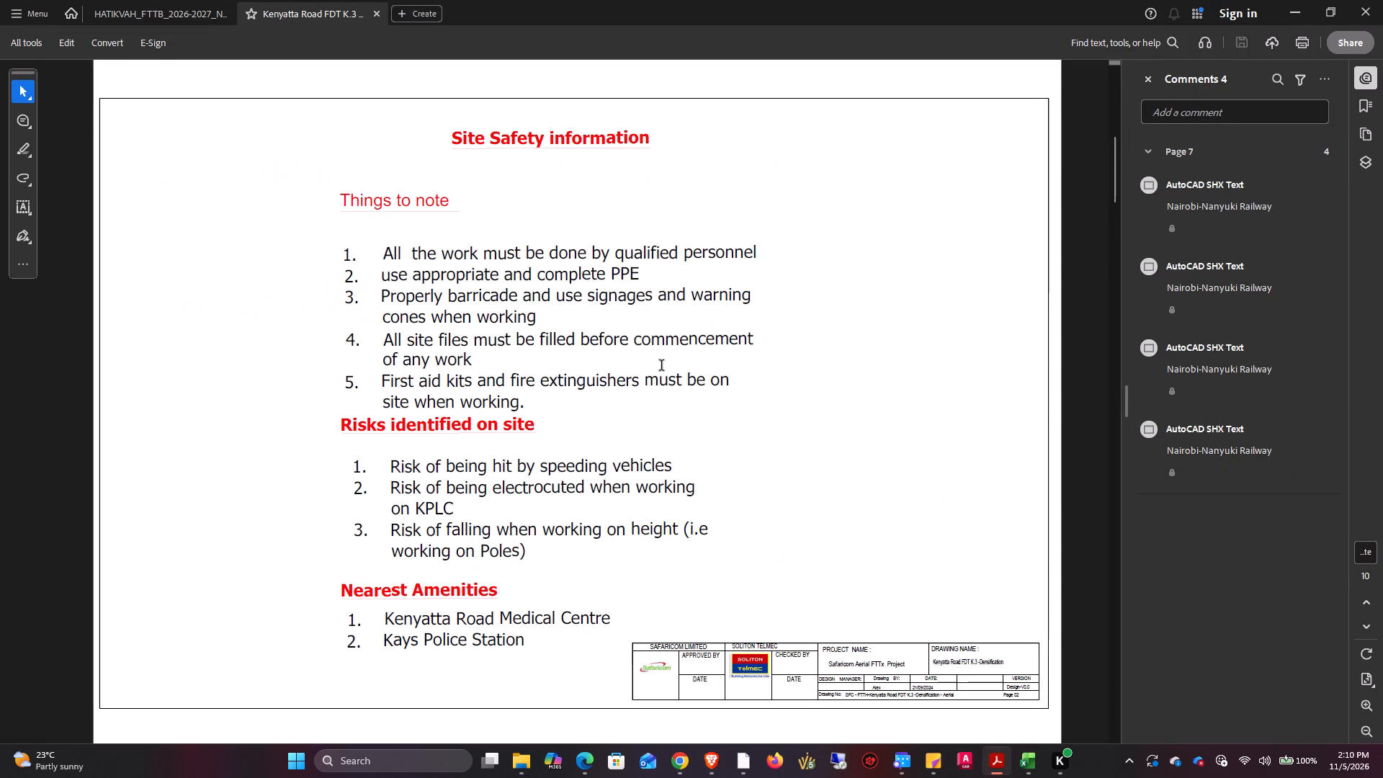
{"action": "scroll", "coordinate": [662, 366], "scroll_direction": "down", "scroll_amount": 3}
{"action": "scroll", "coordinate": [663, 365], "scroll_direction": "up", "scroll_amount": 1}
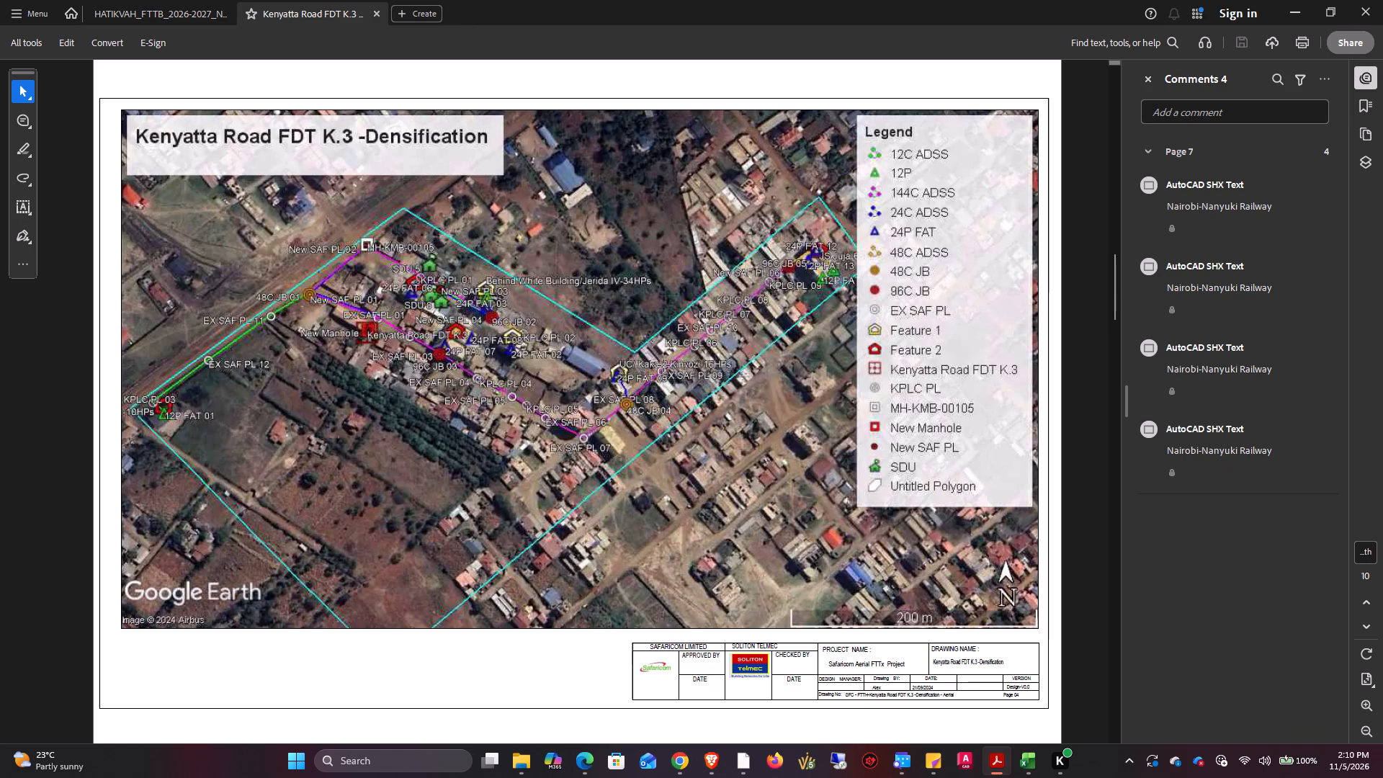
{"action": "scroll", "coordinate": [664, 368], "scroll_direction": "down", "scroll_amount": 3}
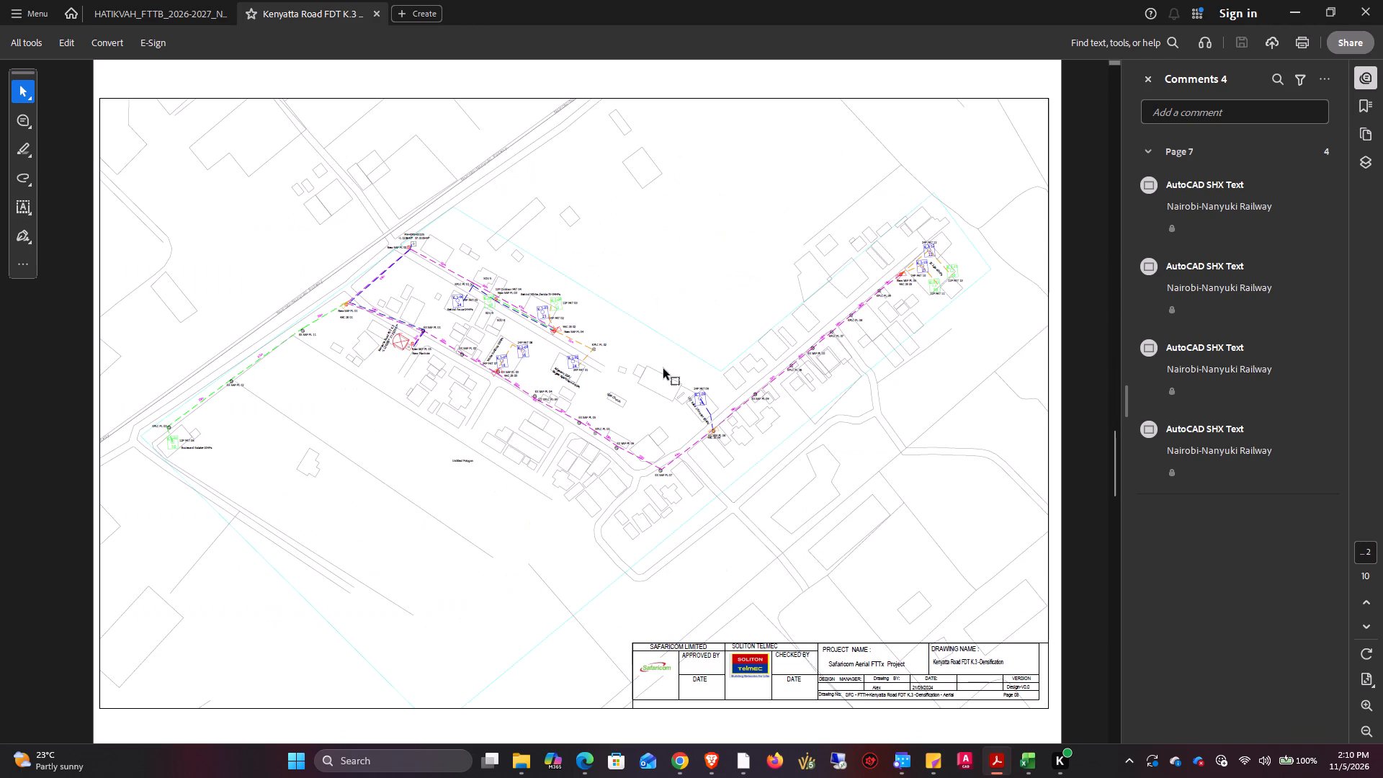
Examine the FATs, poles and cable routes around the Behind focus building in the layout drawing.
{"action": "scroll", "coordinate": [456, 316], "scroll_direction": "up", "scroll_amount": 7, "text": "ctrl"}
{"action": "scroll", "coordinate": [451, 306], "scroll_direction": "down", "scroll_amount": 1, "text": "ctrl"}
{"action": "scroll", "coordinate": [493, 274], "scroll_direction": "up", "scroll_amount": 1, "text": "ctrl"}
{"action": "scroll", "coordinate": [493, 274], "scroll_direction": "down", "scroll_amount": 1, "text": "ctrl"}
{"action": "scroll", "coordinate": [493, 274], "scroll_direction": "up", "scroll_amount": 3, "text": "ctrl"}
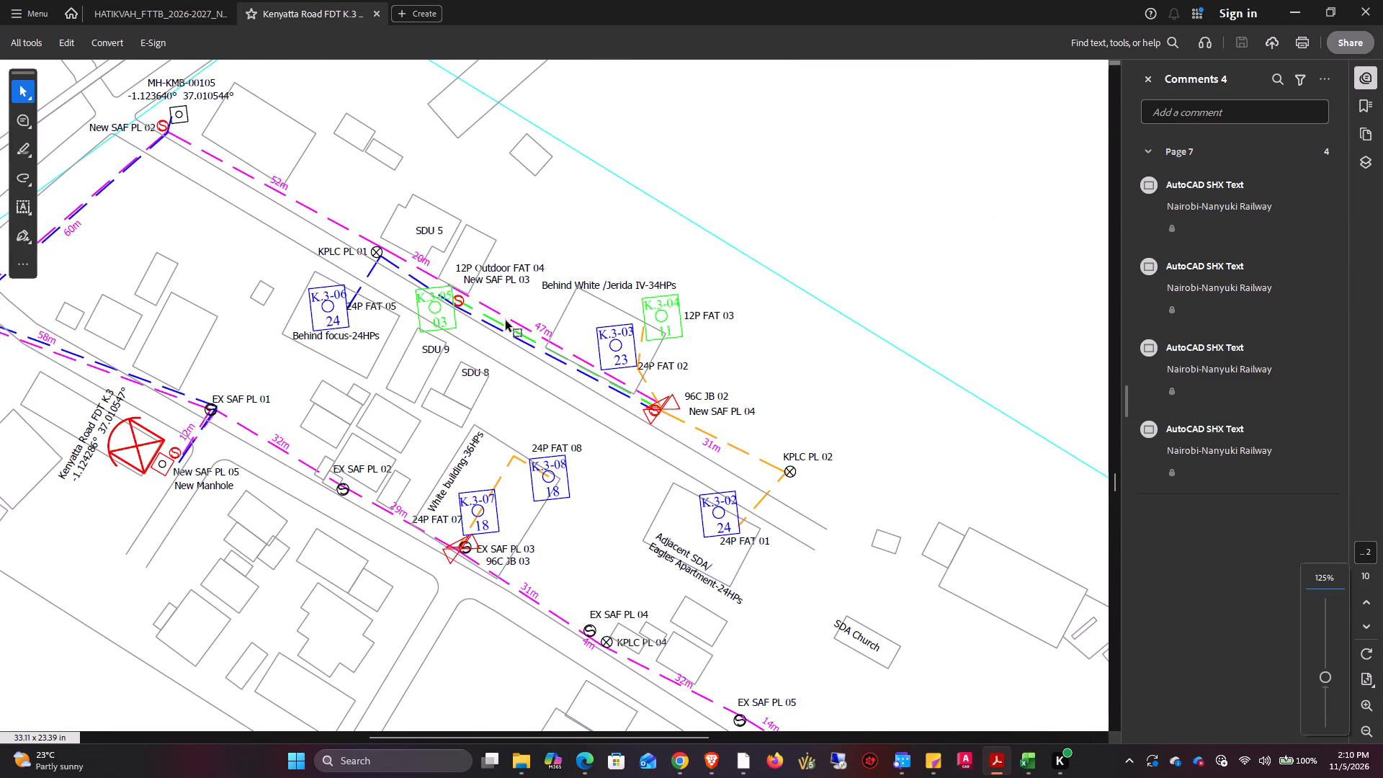
{"action": "scroll", "coordinate": [428, 316], "scroll_direction": "down", "scroll_amount": 1, "text": "ctrl"}
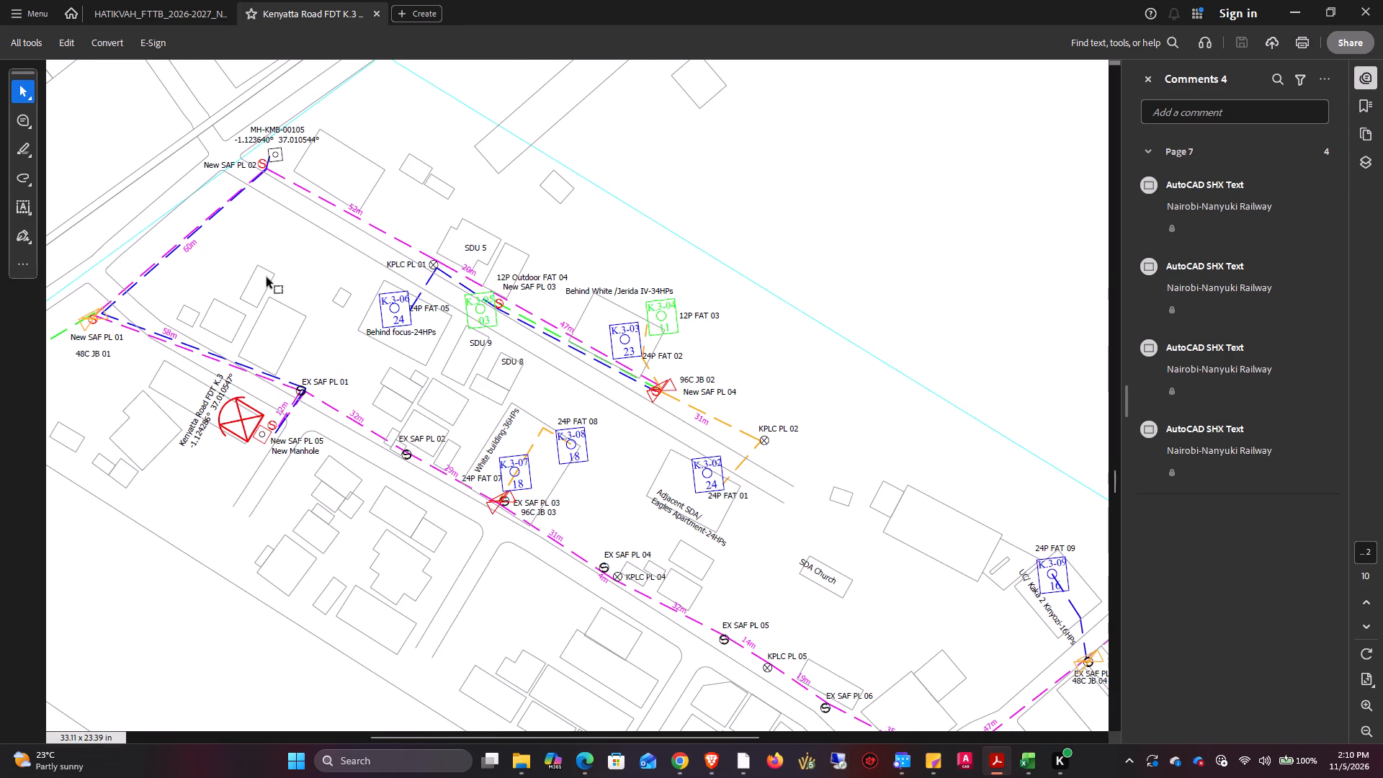
{"action": "scroll", "coordinate": [309, 313], "scroll_direction": "down", "scroll_amount": 2, "text": "ctrl"}
{"action": "scroll", "coordinate": [439, 465], "scroll_direction": "down", "scroll_amount": 2, "text": "ctrl"}
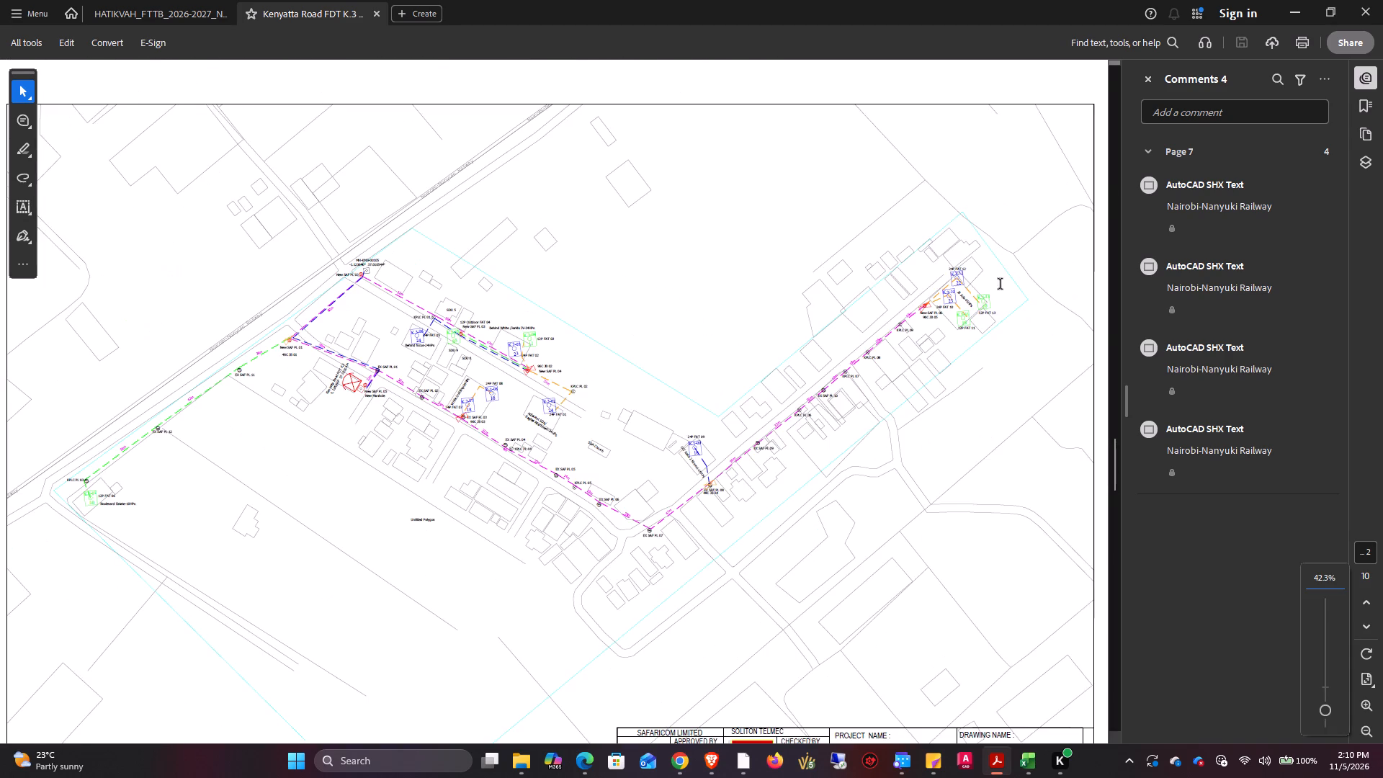
Examine the eastern cable route and the area around Kenyatta Road FDT K.3 in the layout drawing.
{"action": "scroll", "coordinate": [1012, 266], "scroll_direction": "up", "scroll_amount": 1, "text": "ctrl"}
{"action": "scroll", "coordinate": [1012, 266], "scroll_direction": "down", "scroll_amount": 1, "text": "ctrl"}
{"action": "scroll", "coordinate": [1012, 266], "scroll_direction": "up", "scroll_amount": 1, "text": "ctrl"}
{"action": "scroll", "coordinate": [534, 565], "scroll_direction": "up", "scroll_amount": 3, "text": "ctrl"}
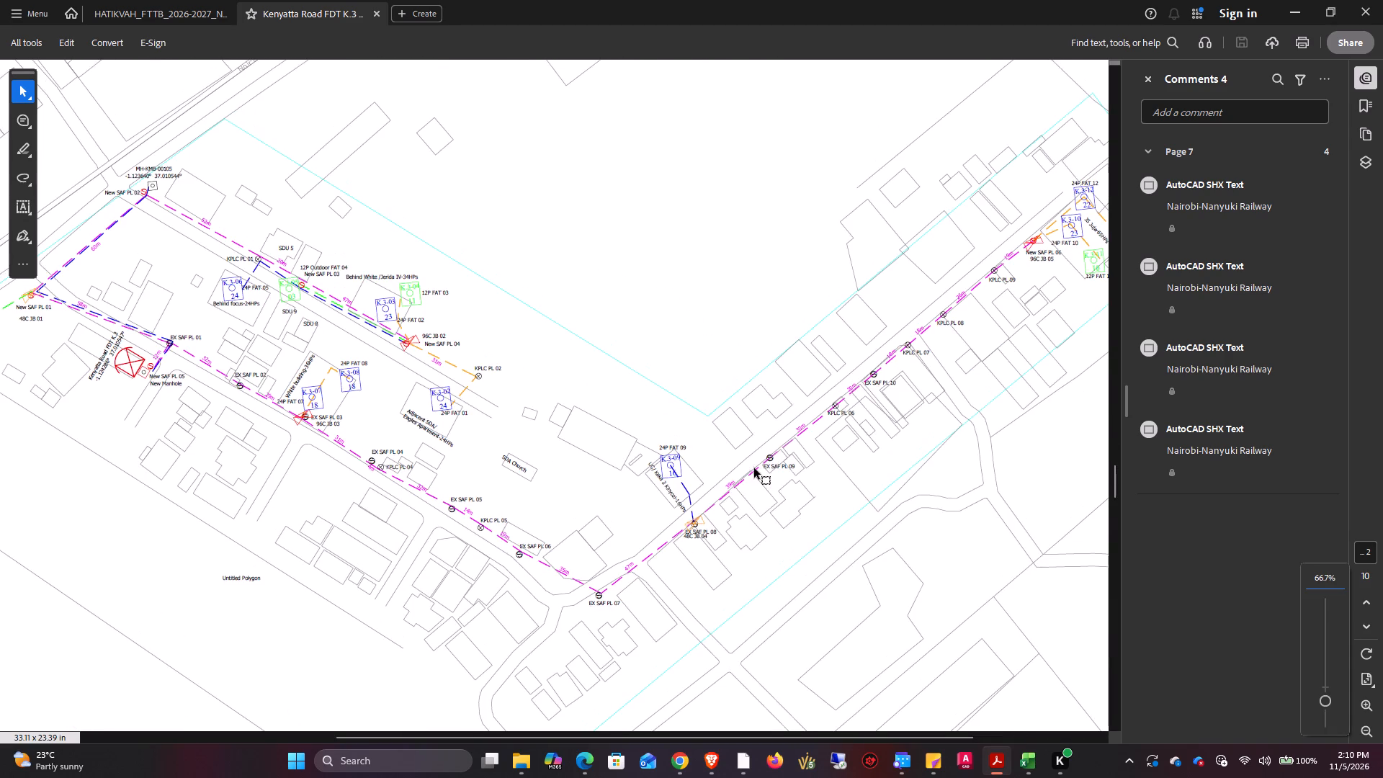
{"action": "scroll", "coordinate": [755, 469], "scroll_direction": "down", "scroll_amount": 1, "text": "ctrl"}
{"action": "scroll", "coordinate": [296, 395], "scroll_direction": "up", "scroll_amount": 4, "text": "ctrl"}
{"action": "scroll", "coordinate": [292, 395], "scroll_direction": "down", "scroll_amount": 1, "text": "ctrl"}
{"action": "scroll", "coordinate": [290, 395], "scroll_direction": "up", "scroll_amount": 4, "text": "ctrl"}
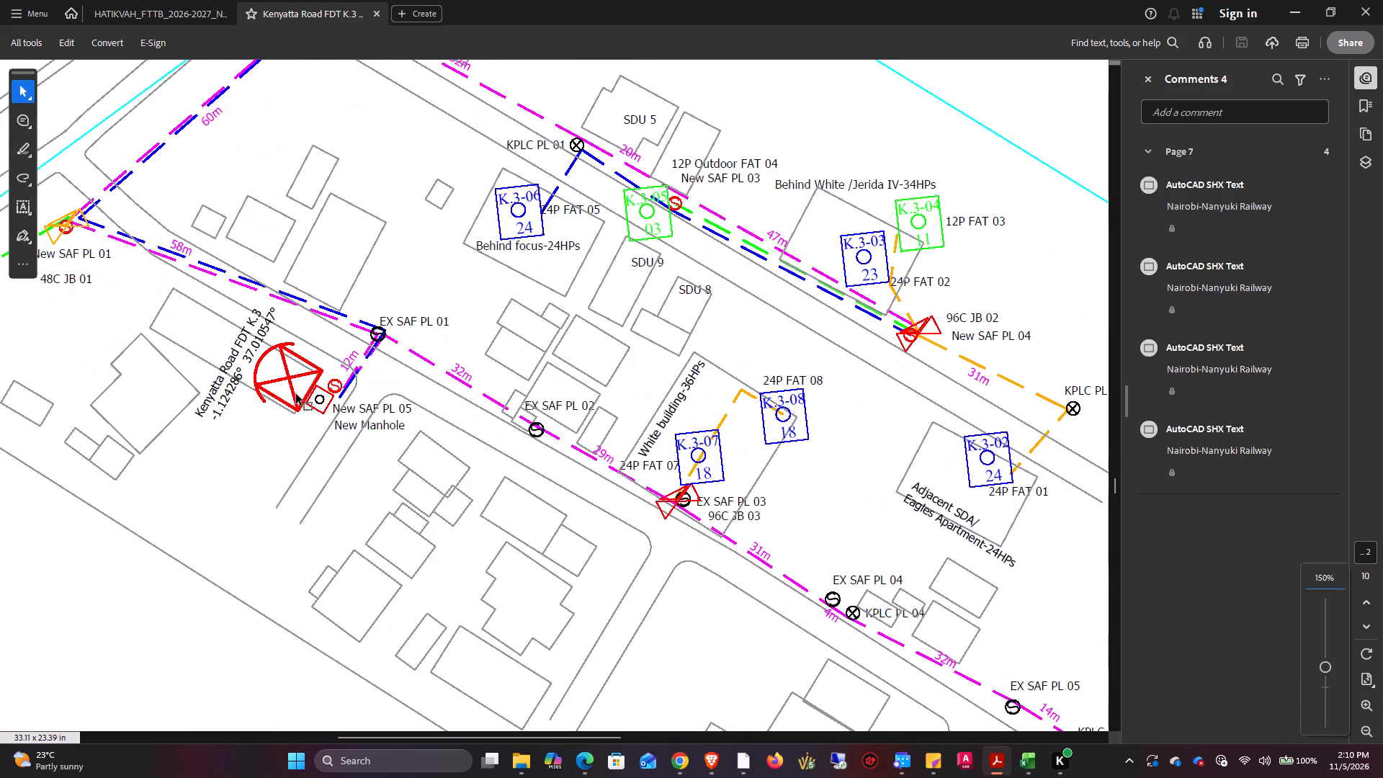
{"action": "scroll", "coordinate": [352, 396], "scroll_direction": "down", "scroll_amount": 1, "text": "ctrl"}
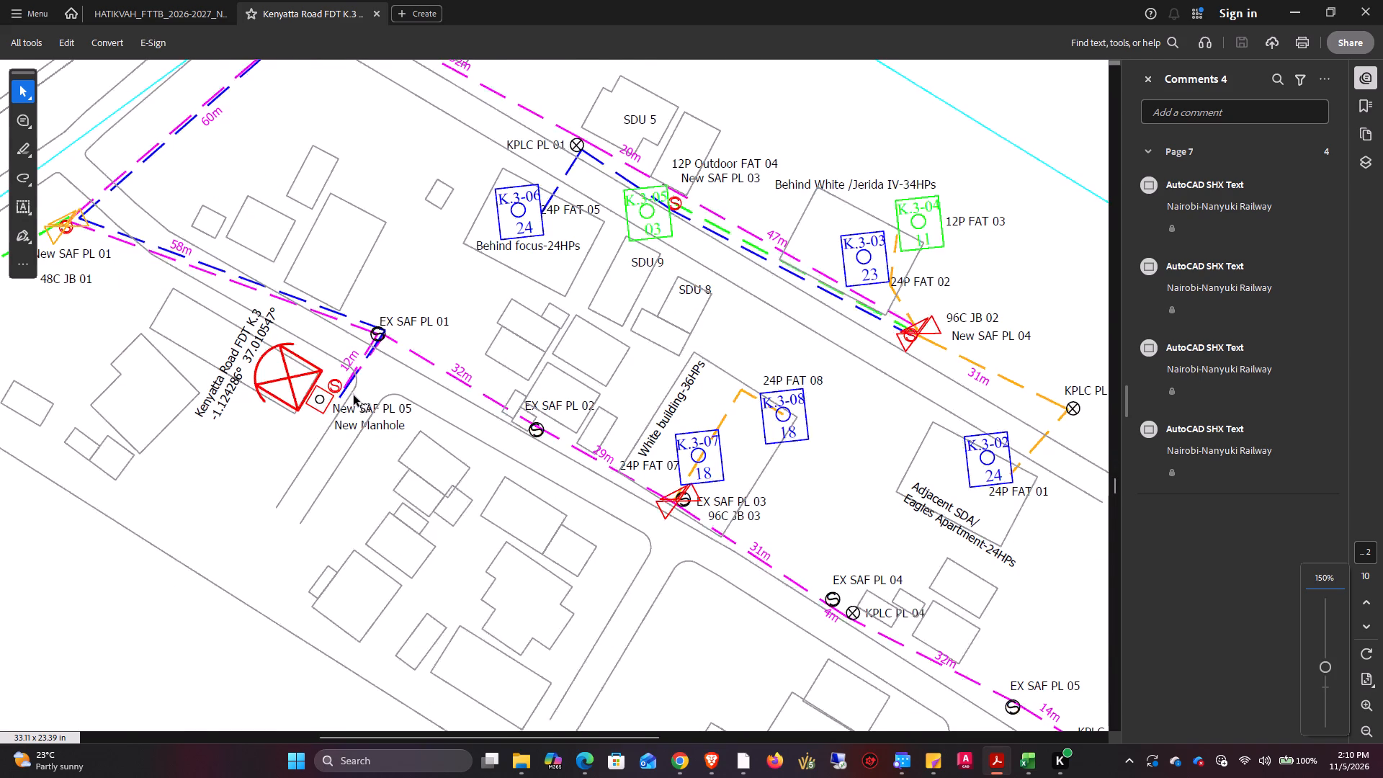
{"action": "scroll", "coordinate": [354, 396], "scroll_direction": "down", "scroll_amount": 1, "text": "ctrl"}
Put the PDF away, return to SmartInventory in Chrome, and close the FDC's information window.
{"action": "left_click", "coordinate": [1292, 13]}
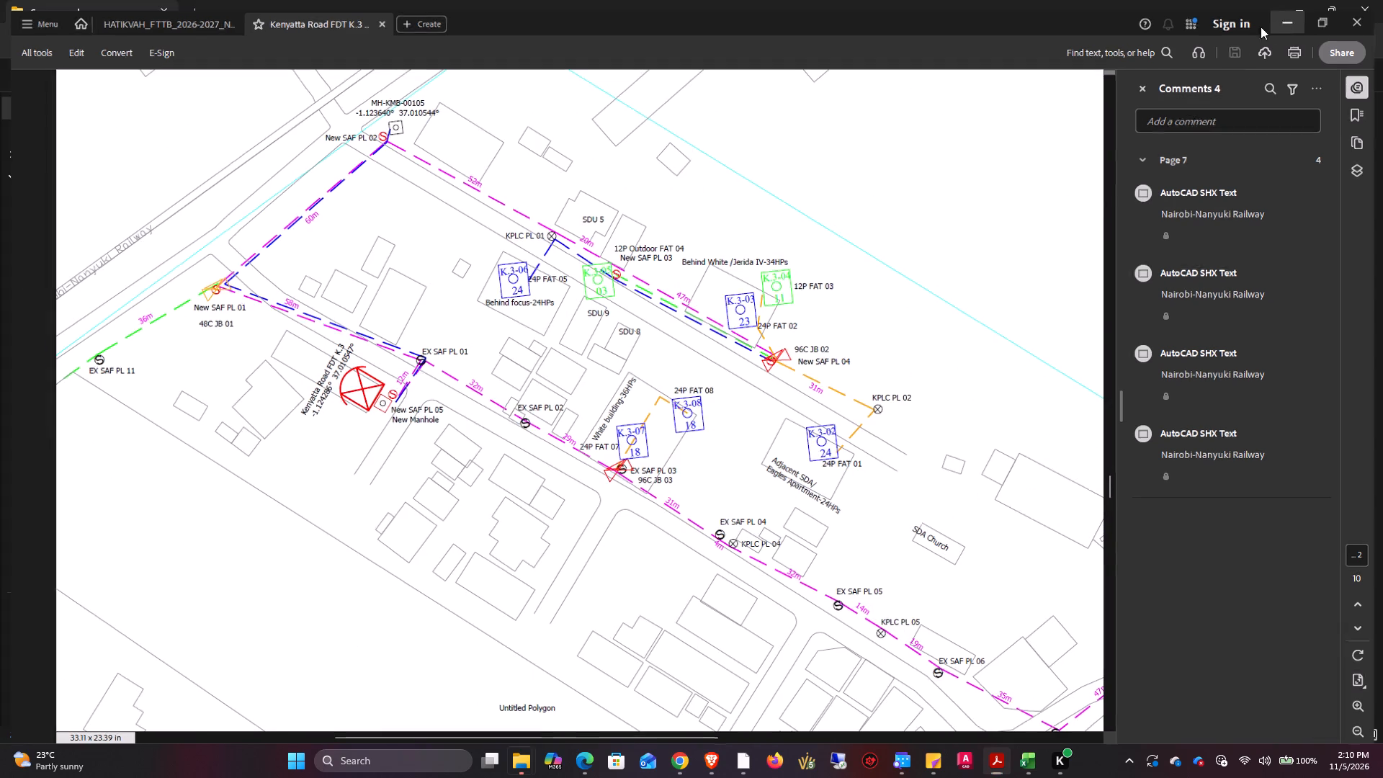
{"action": "left_click", "coordinate": [600, 762]}
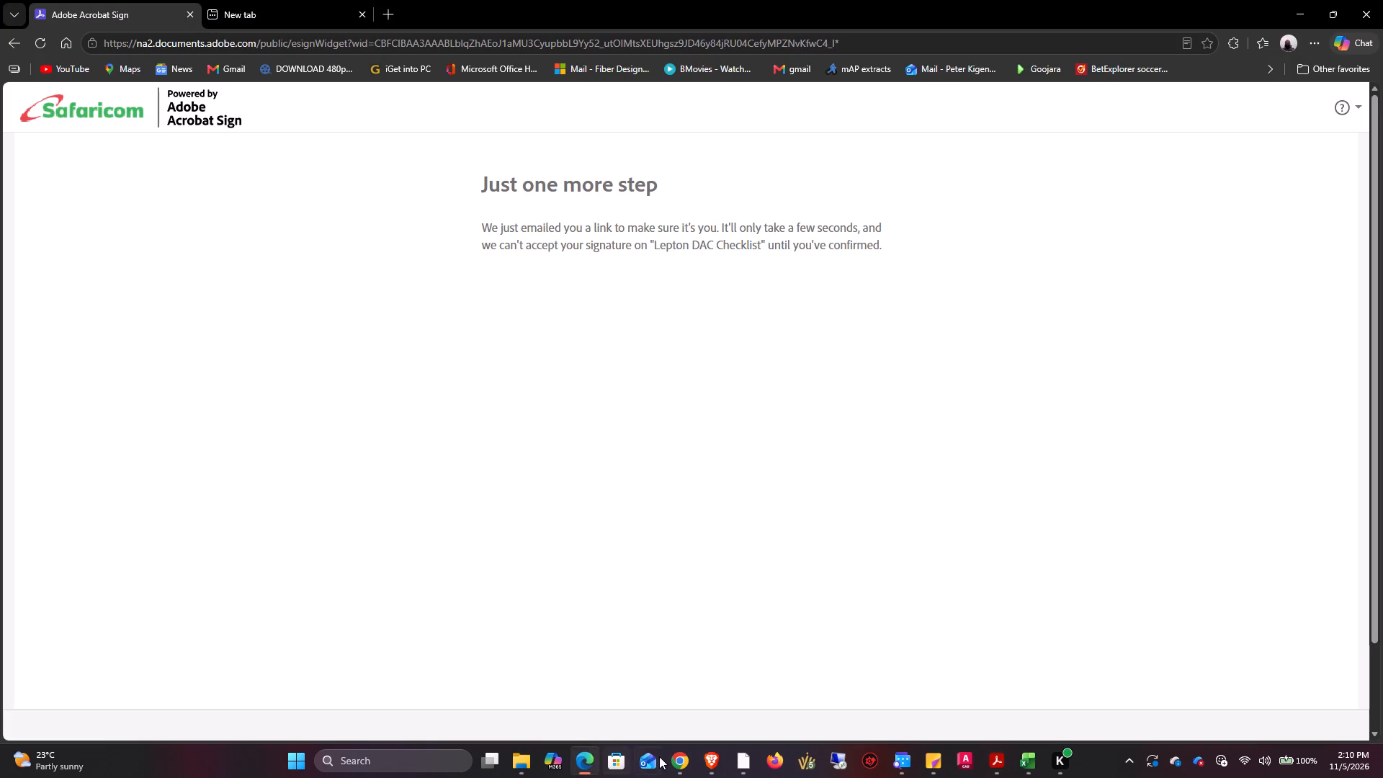
{"action": "left_click", "coordinate": [676, 756]}
{"action": "left_click", "coordinate": [633, 669]}
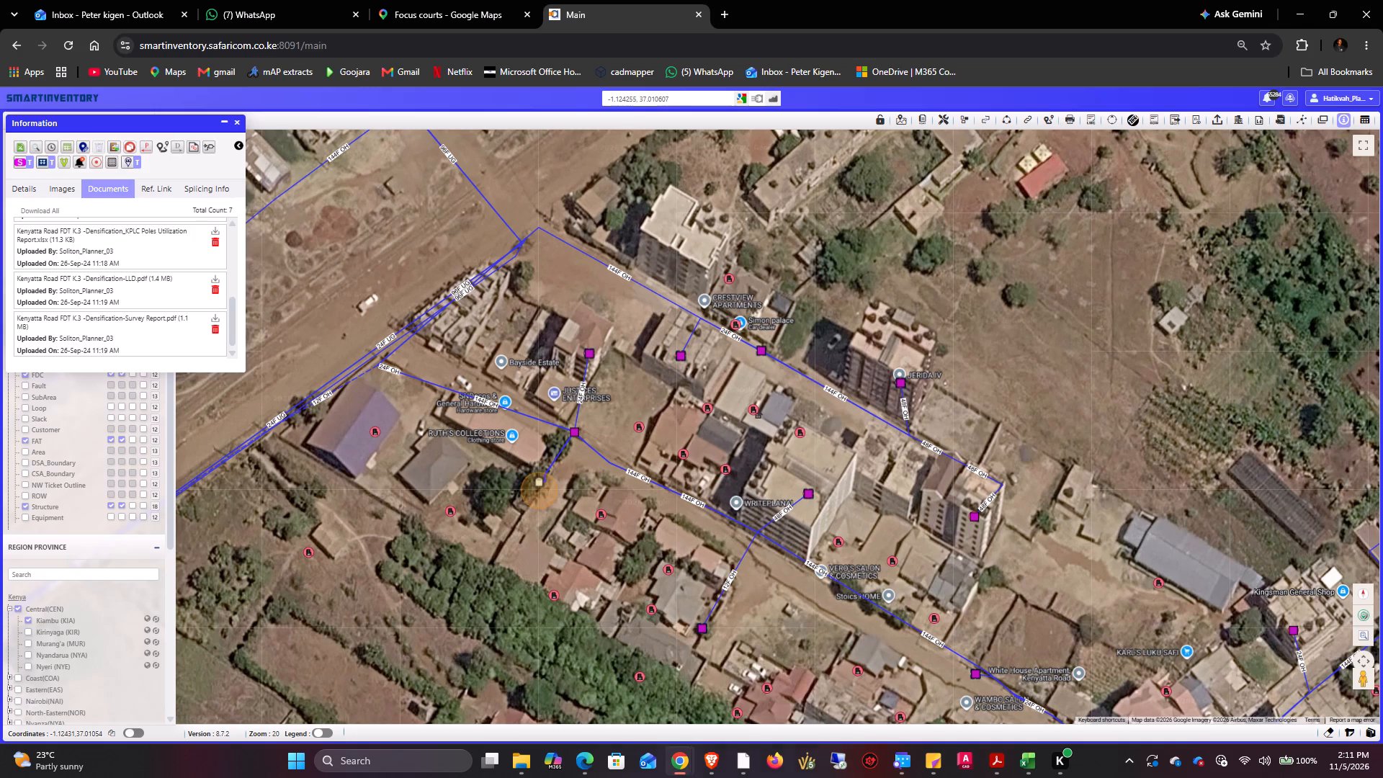
{"action": "left_click", "coordinate": [236, 121]}
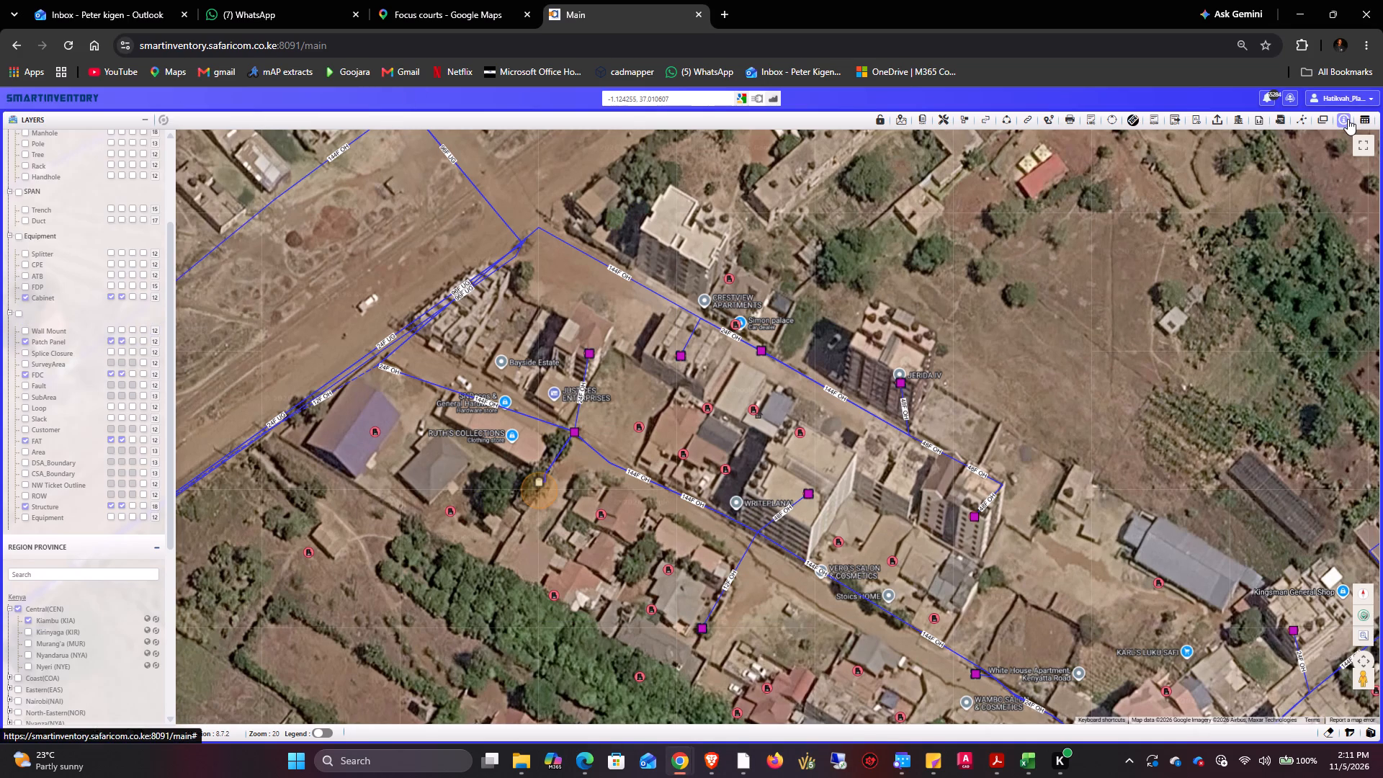
Query the building beside Justices Enterprises again and open its Patch Panel record KIA-BLD010416_001-FAT0001-PPL01.
{"action": "left_click", "coordinate": [1348, 119]}
{"action": "left_click", "coordinate": [1347, 122]}
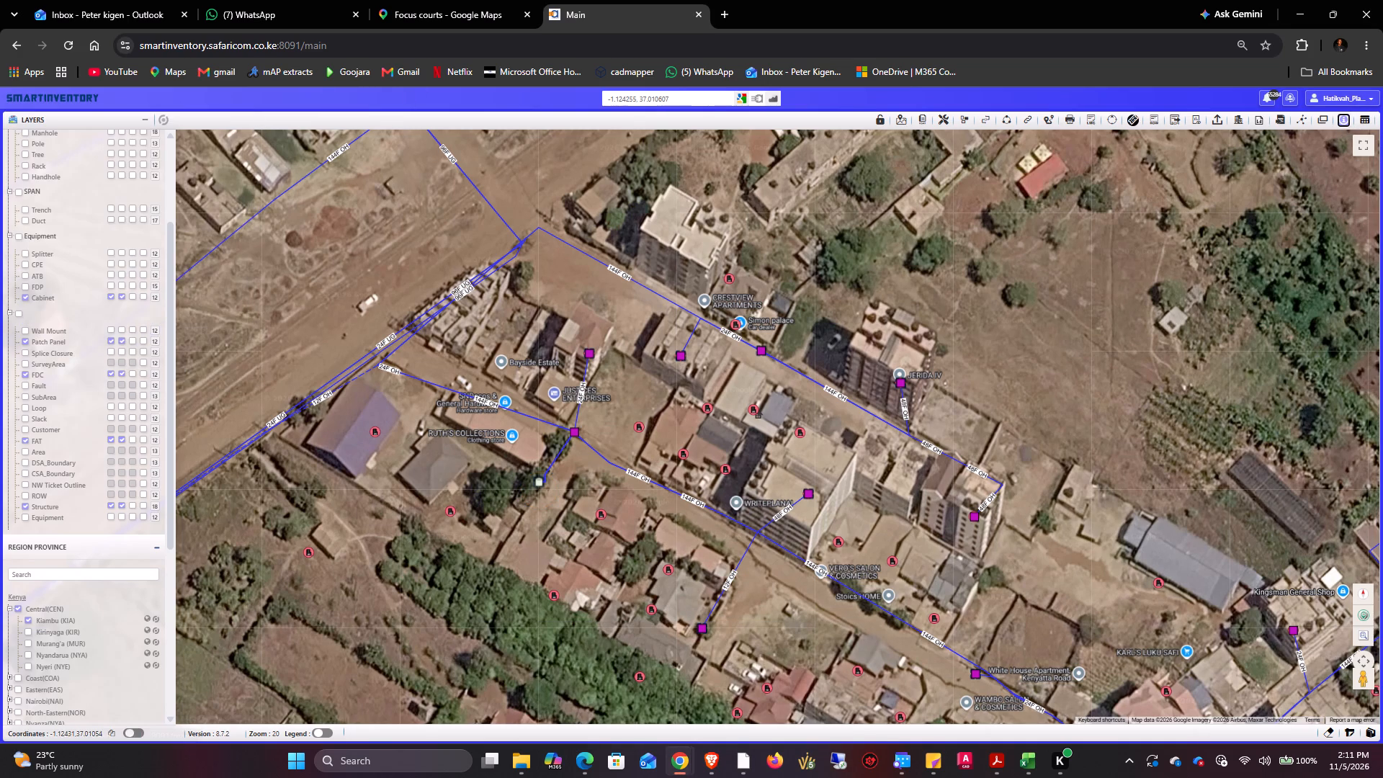
{"action": "left_click", "coordinate": [586, 352]}
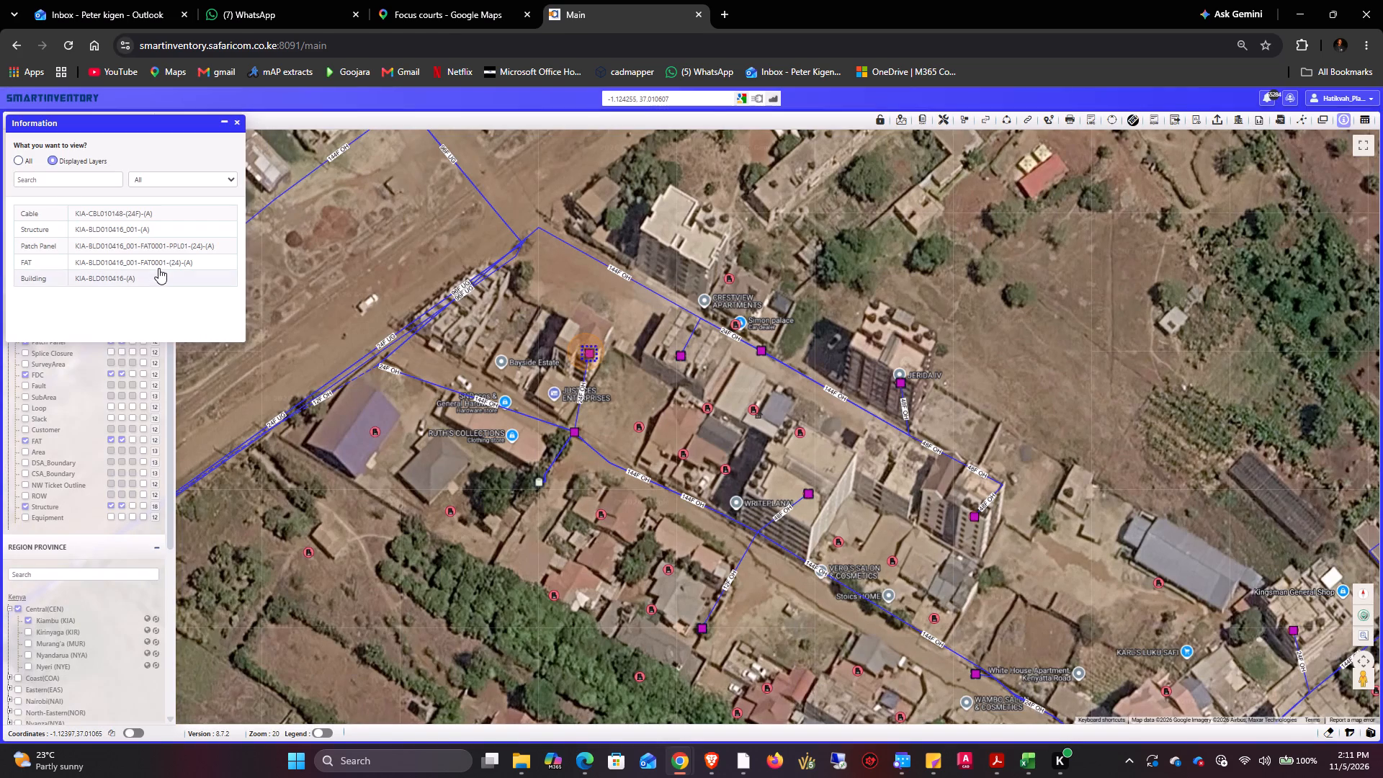
{"action": "left_click", "coordinate": [149, 246]}
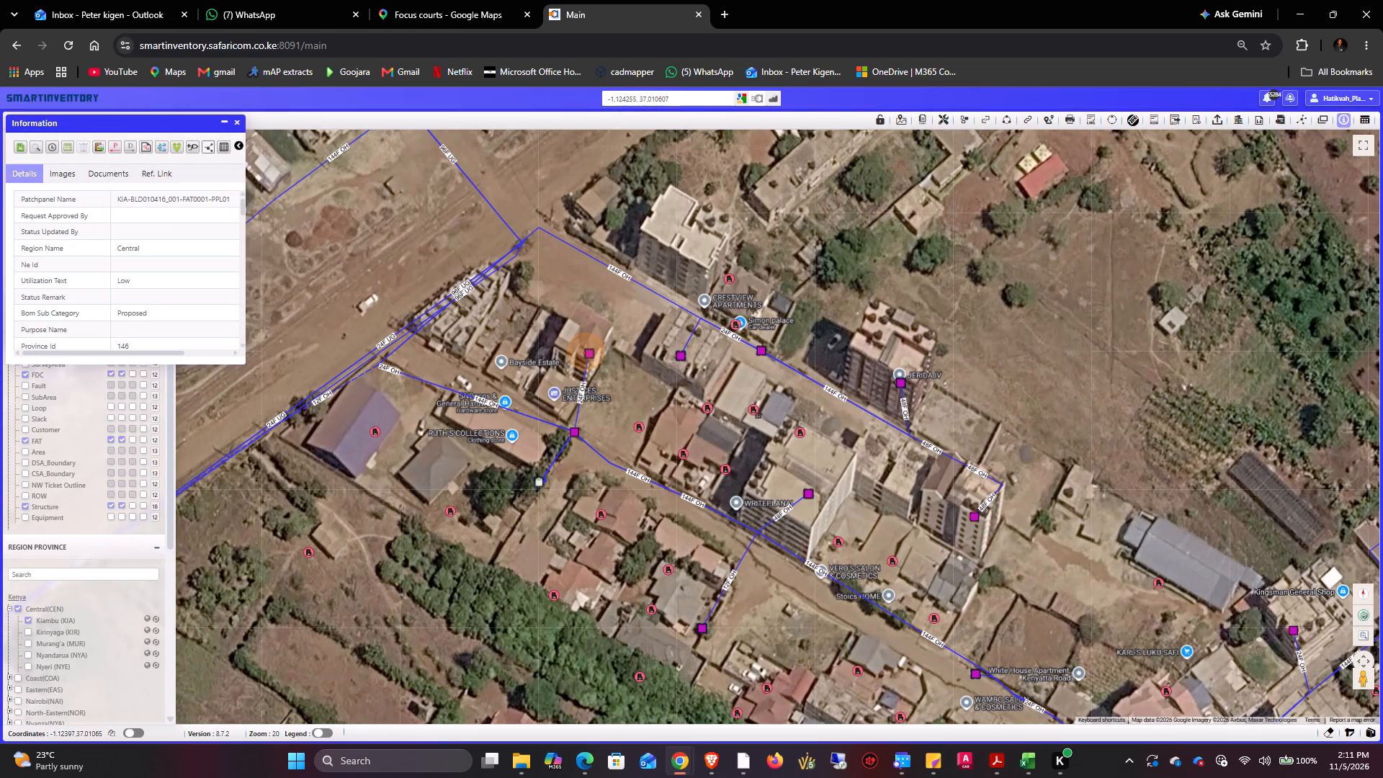
Trace port 2 (IN) of the patch panel in Connection Path Finder, show its route on the map, and close the information window.
{"action": "left_click", "coordinate": [198, 176]}
{"action": "left_click", "coordinate": [189, 147]}
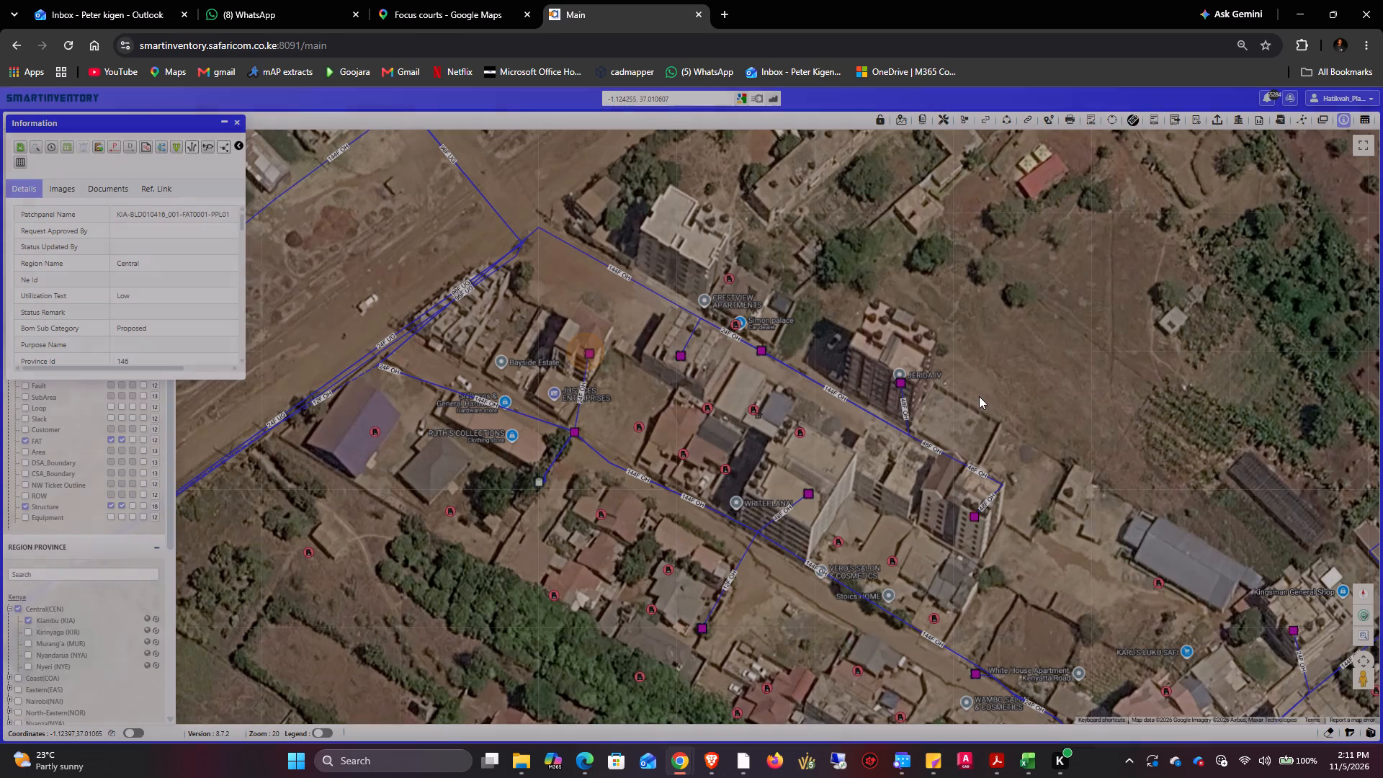
{"action": "left_click", "coordinate": [673, 155]}
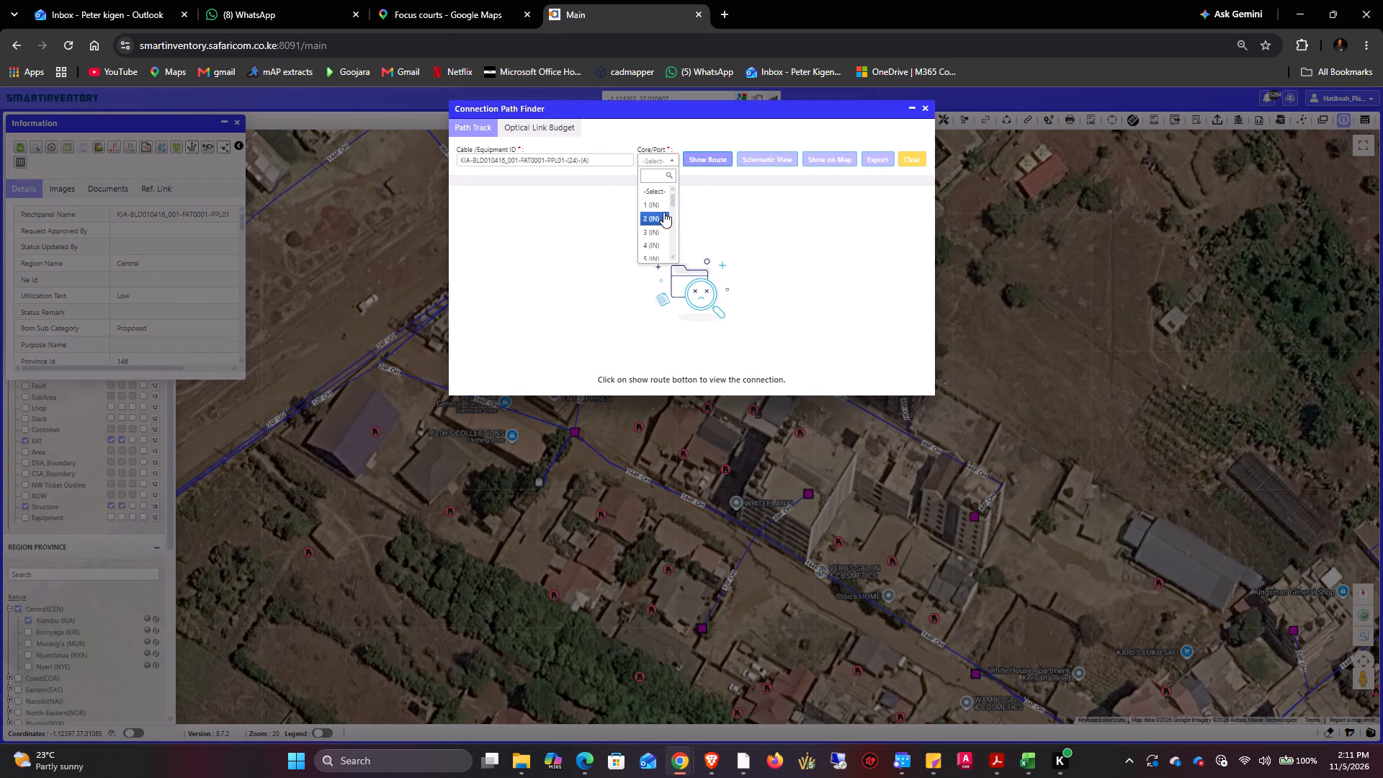
{"action": "left_click", "coordinate": [663, 212]}
{"action": "left_click", "coordinate": [711, 165]}
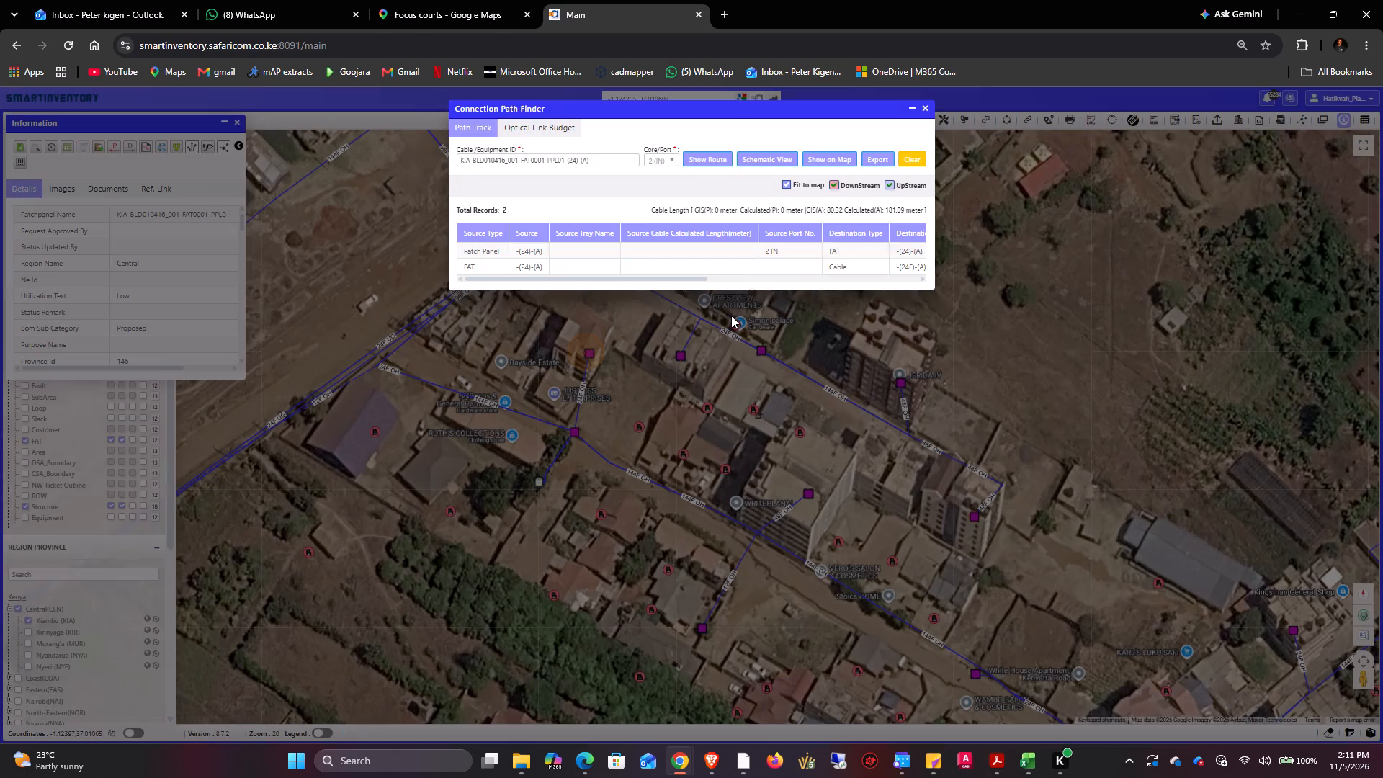
{"action": "left_click", "coordinate": [833, 156]}
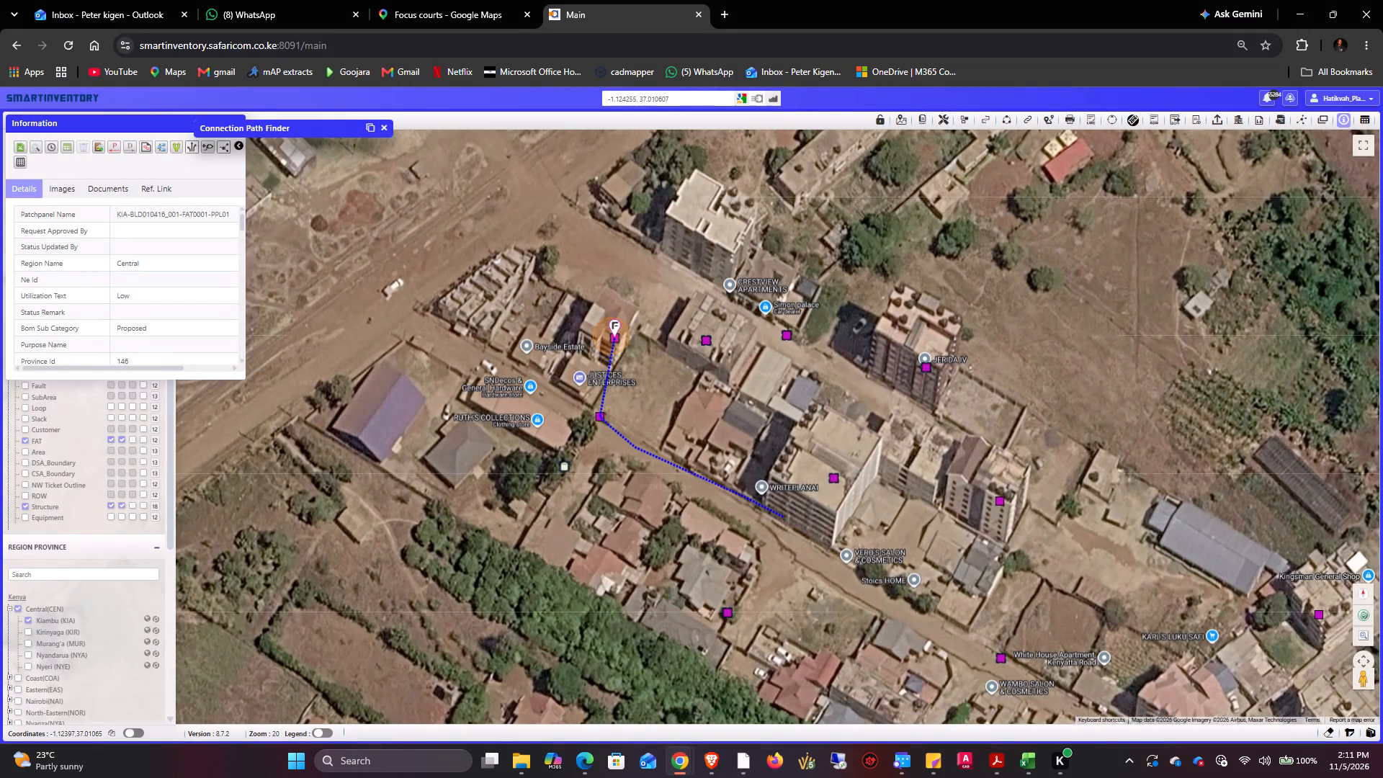
{"action": "left_click_drag", "start_coordinate": [837, 449], "coordinate": [583, 323]}
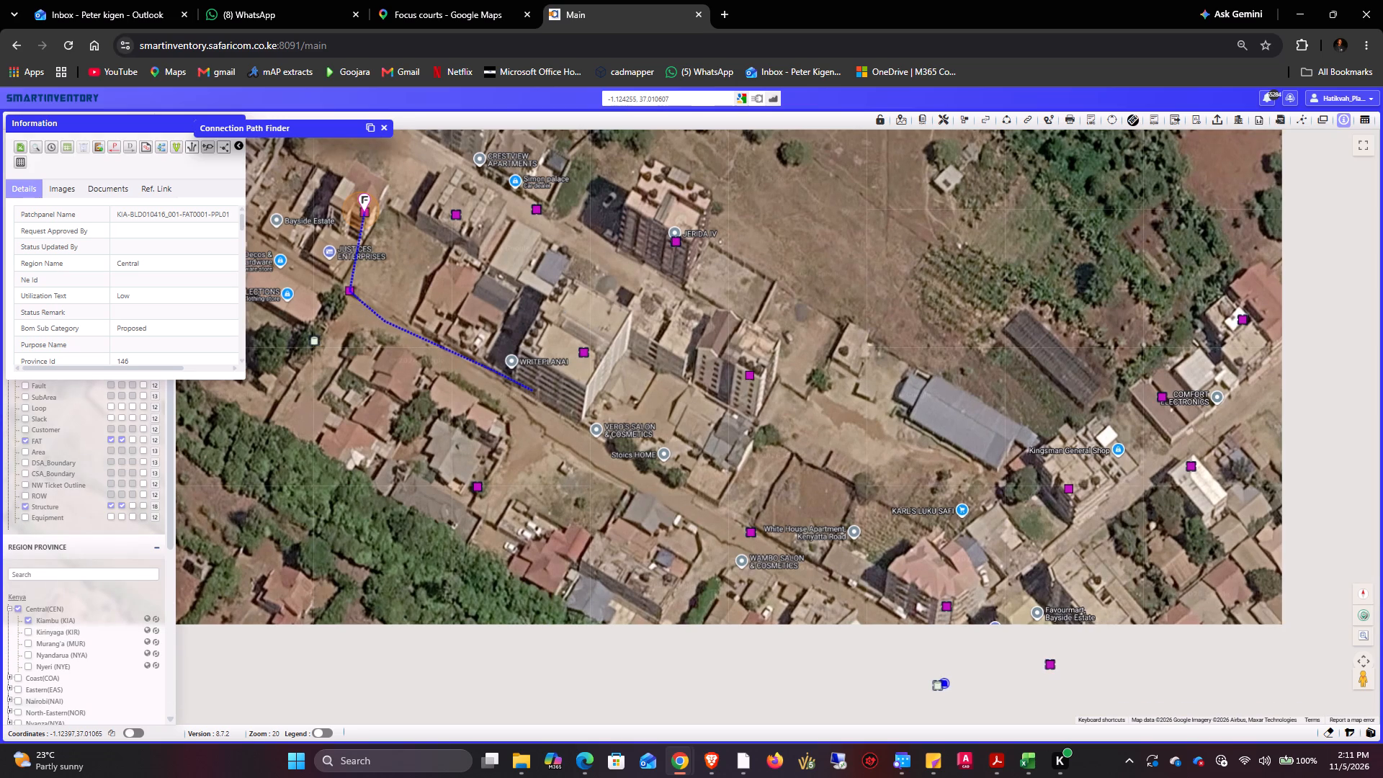
{"action": "left_click_drag", "start_coordinate": [851, 583], "coordinate": [813, 542]}
{"action": "left_click_drag", "start_coordinate": [180, 123], "coordinate": [206, 204]}
{"action": "left_click", "coordinate": [264, 203]}
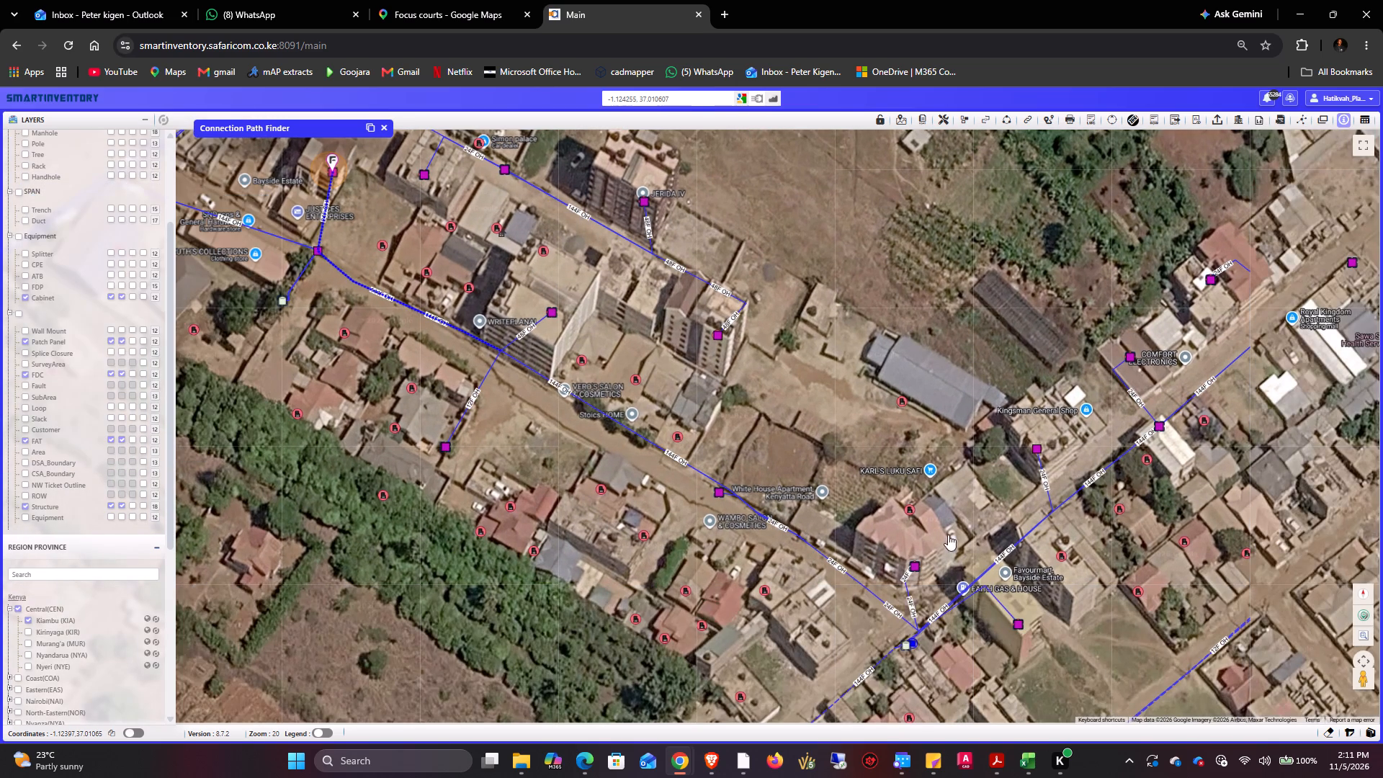
Query the cabinet location at the road junction near Favourmart Bayside Estate and open FDC record KIA-FDC0797-(576)-(A).
{"action": "left_click", "coordinate": [1348, 115]}
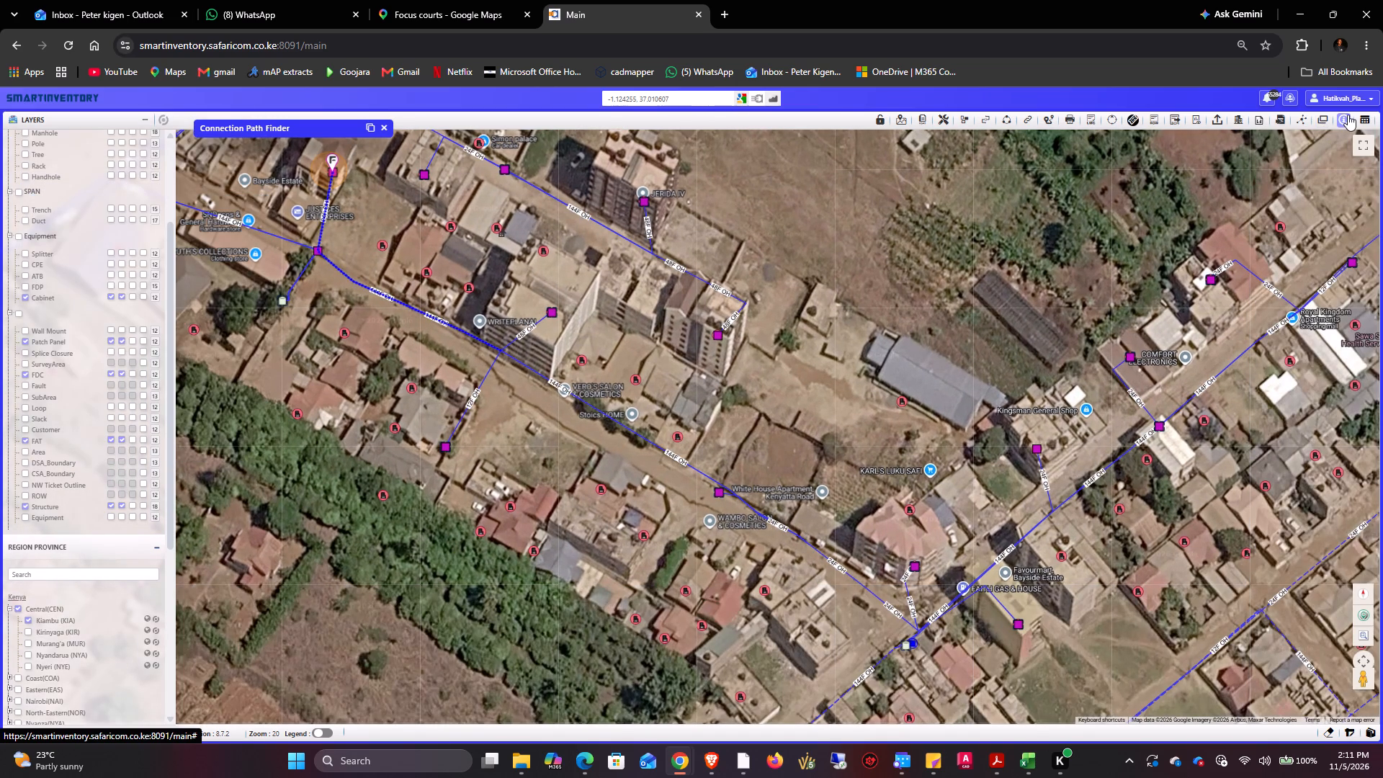
{"action": "left_click", "coordinate": [1346, 118]}
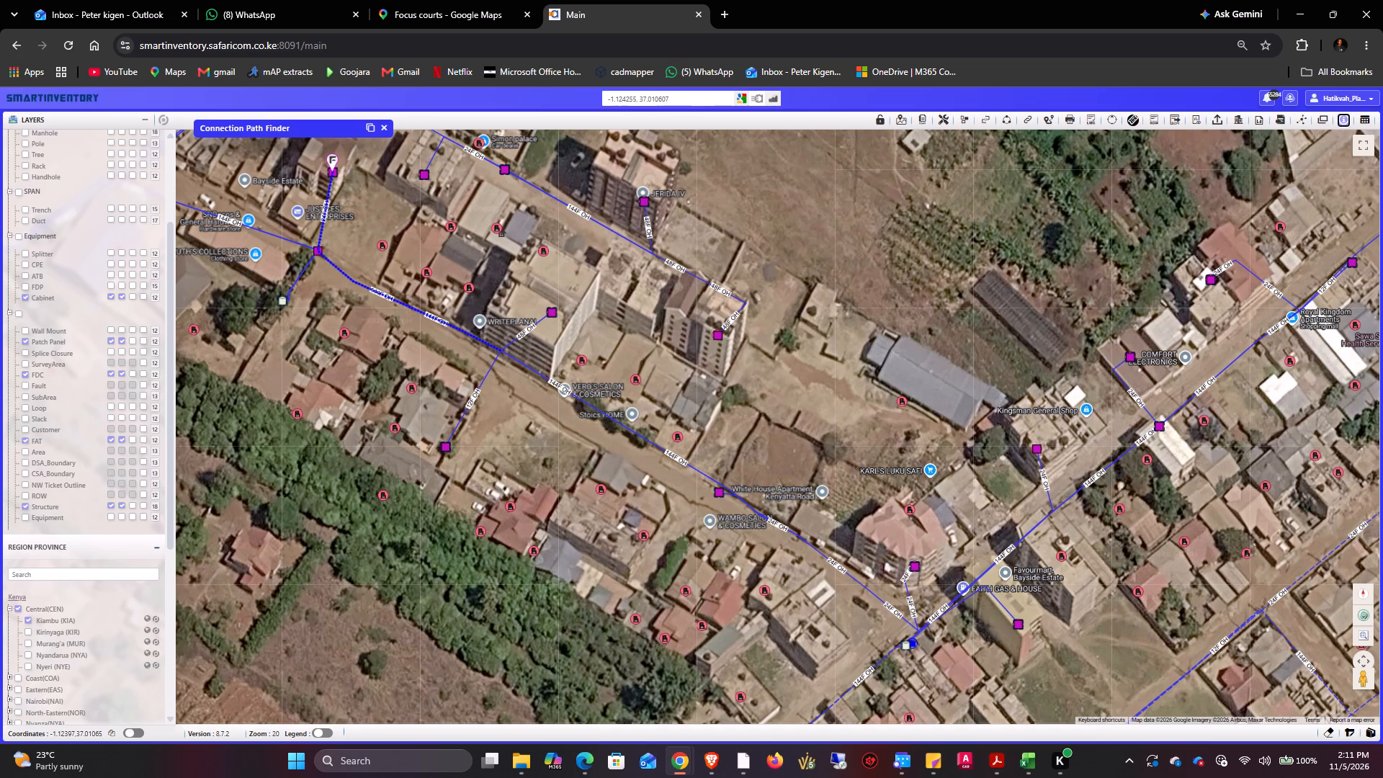
{"action": "left_click", "coordinate": [913, 644]}
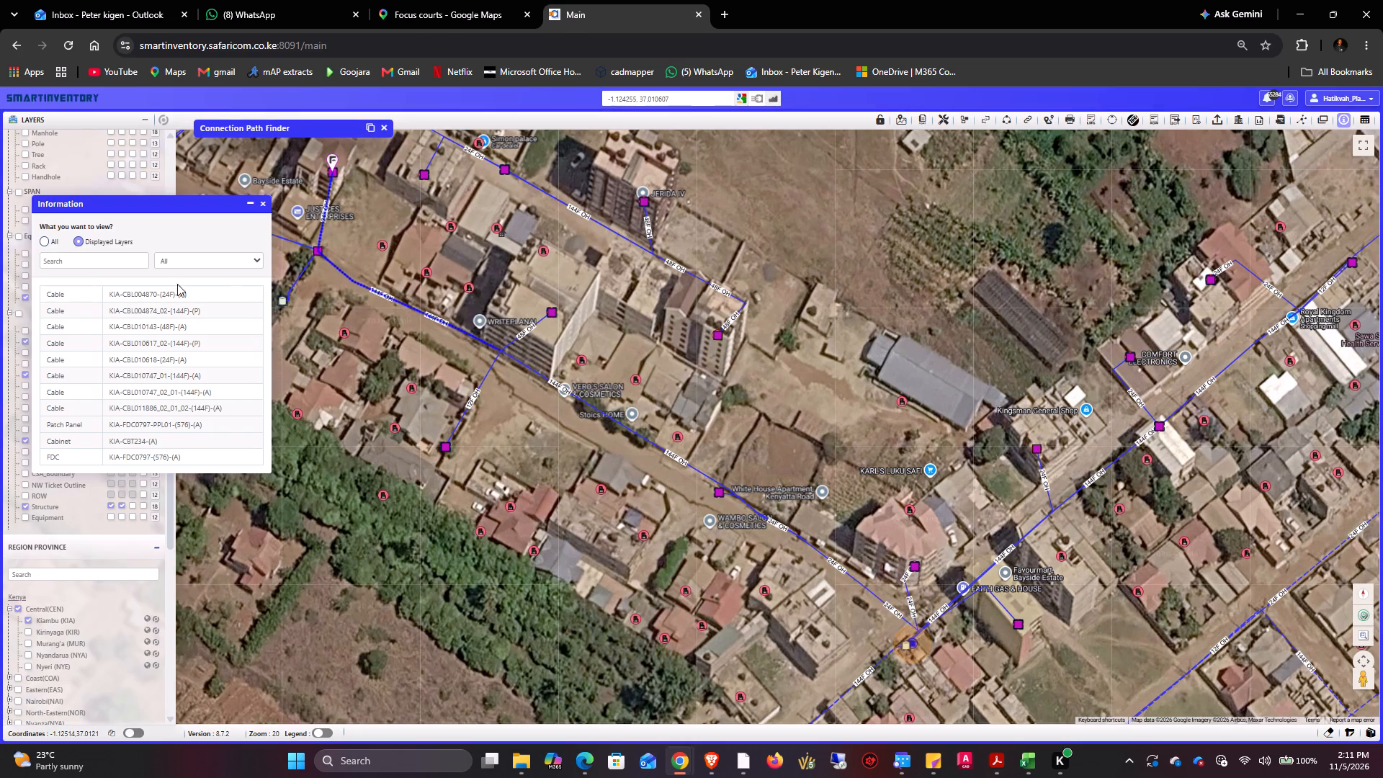
{"action": "left_click", "coordinate": [129, 455]}
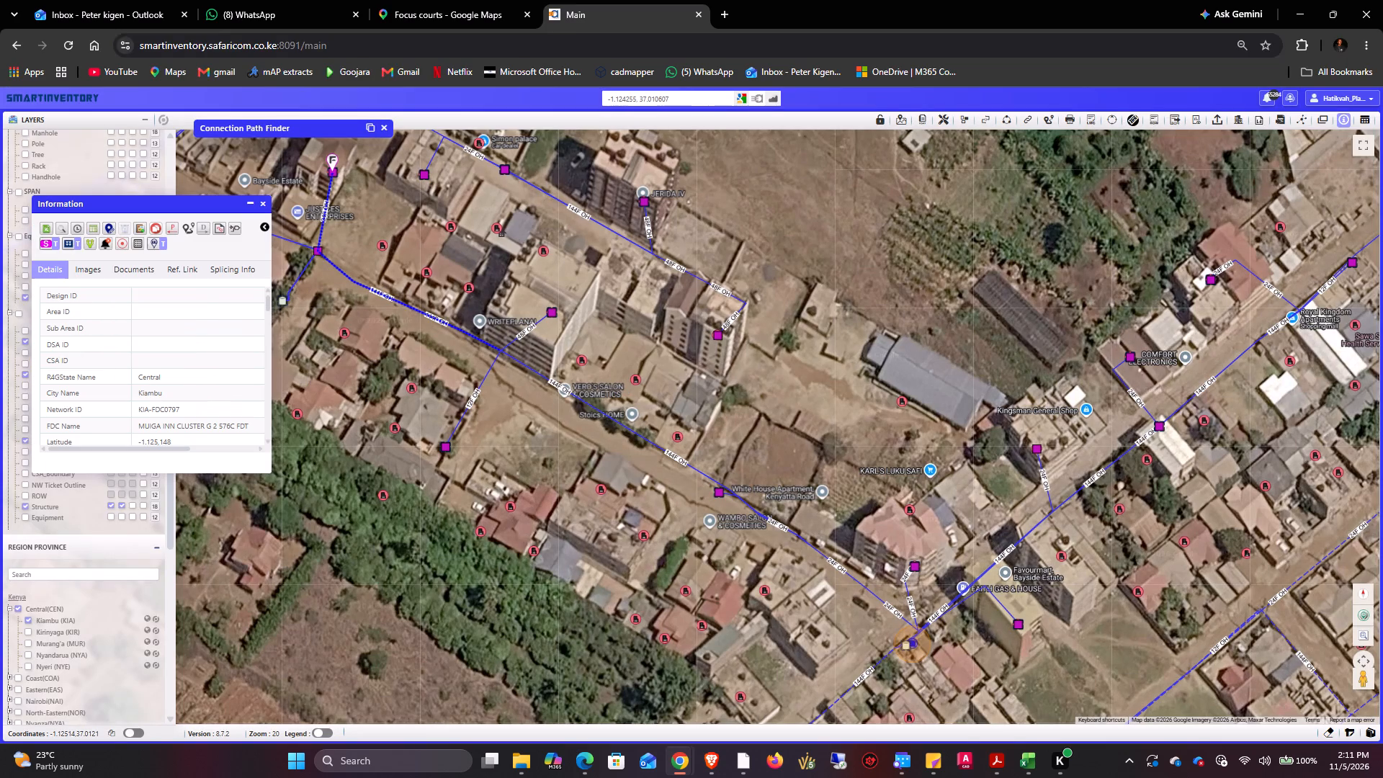
Download the MUIGA INN CLUSTER G 2 576C FDT-LLD PDF from the FDC's documents.
{"action": "left_click", "coordinate": [136, 264]}
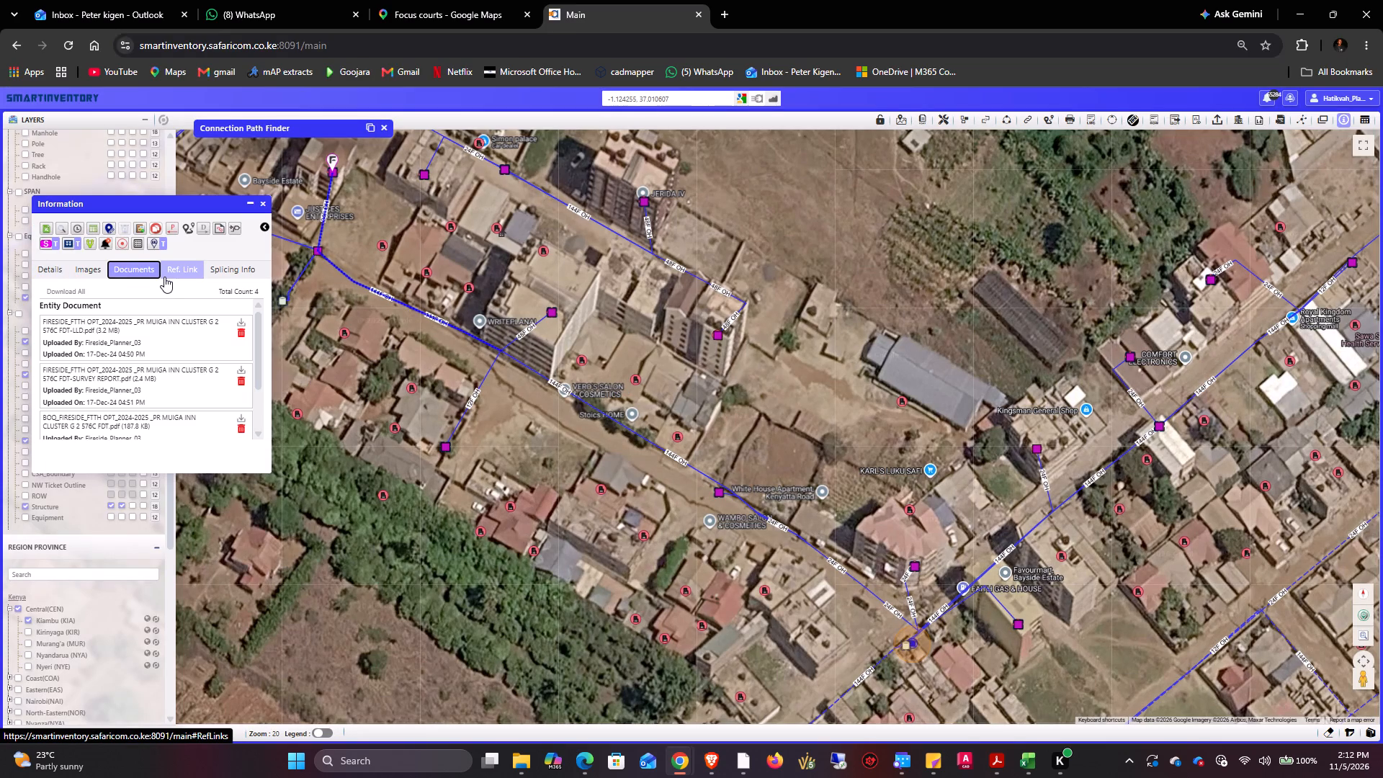
{"action": "left_click", "coordinate": [241, 321]}
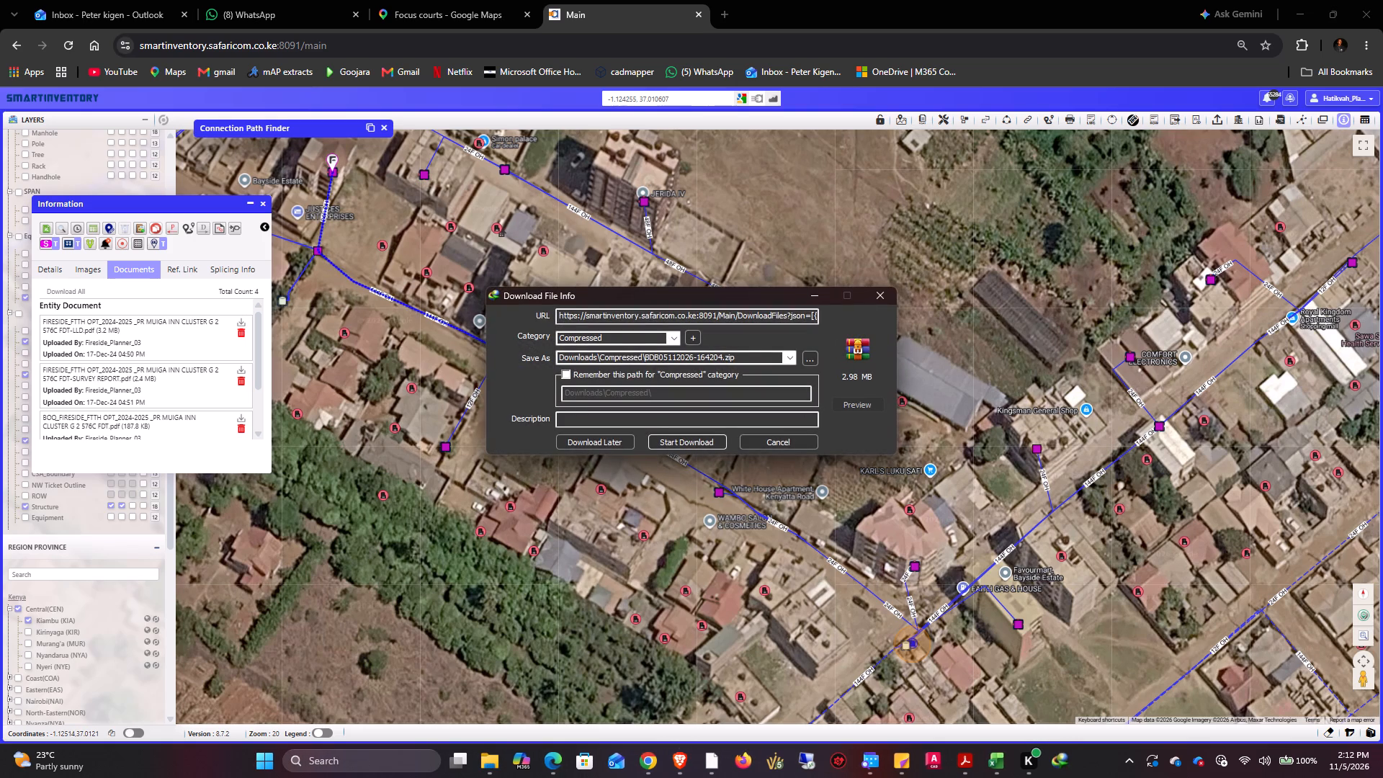
{"action": "left_click", "coordinate": [671, 443]}
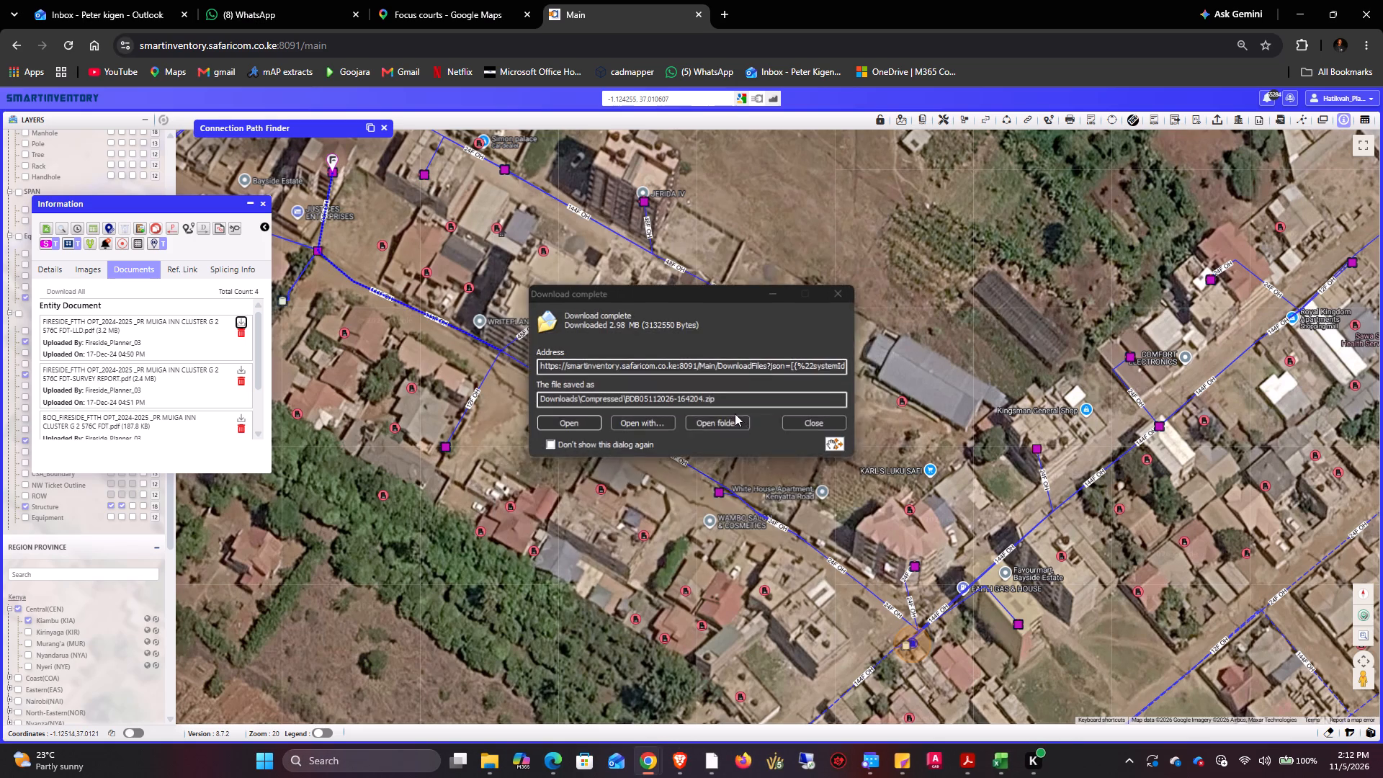
{"action": "left_click", "coordinate": [723, 426]}
{"action": "right_click", "coordinate": [295, 138]}
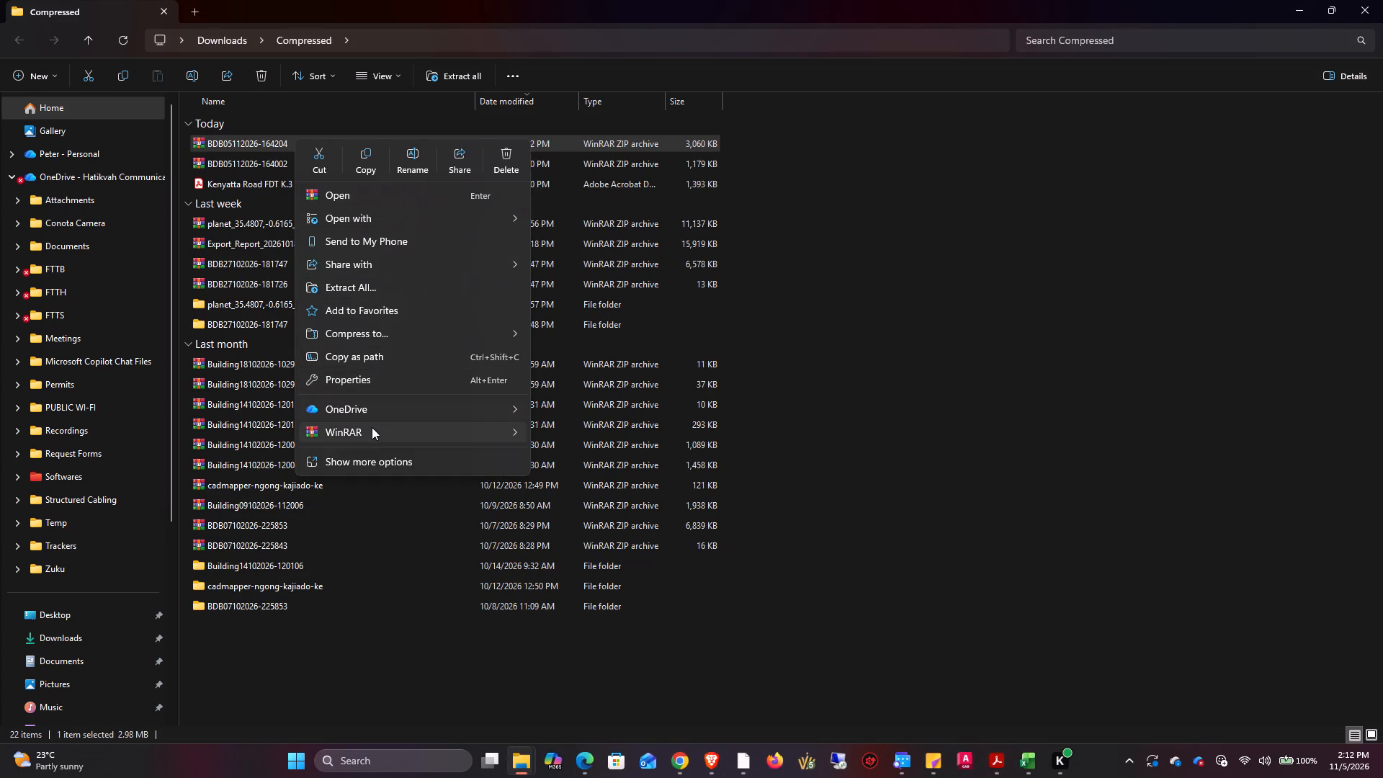
{"action": "left_click", "coordinate": [372, 427]}
{"action": "left_click", "coordinate": [608, 484]}
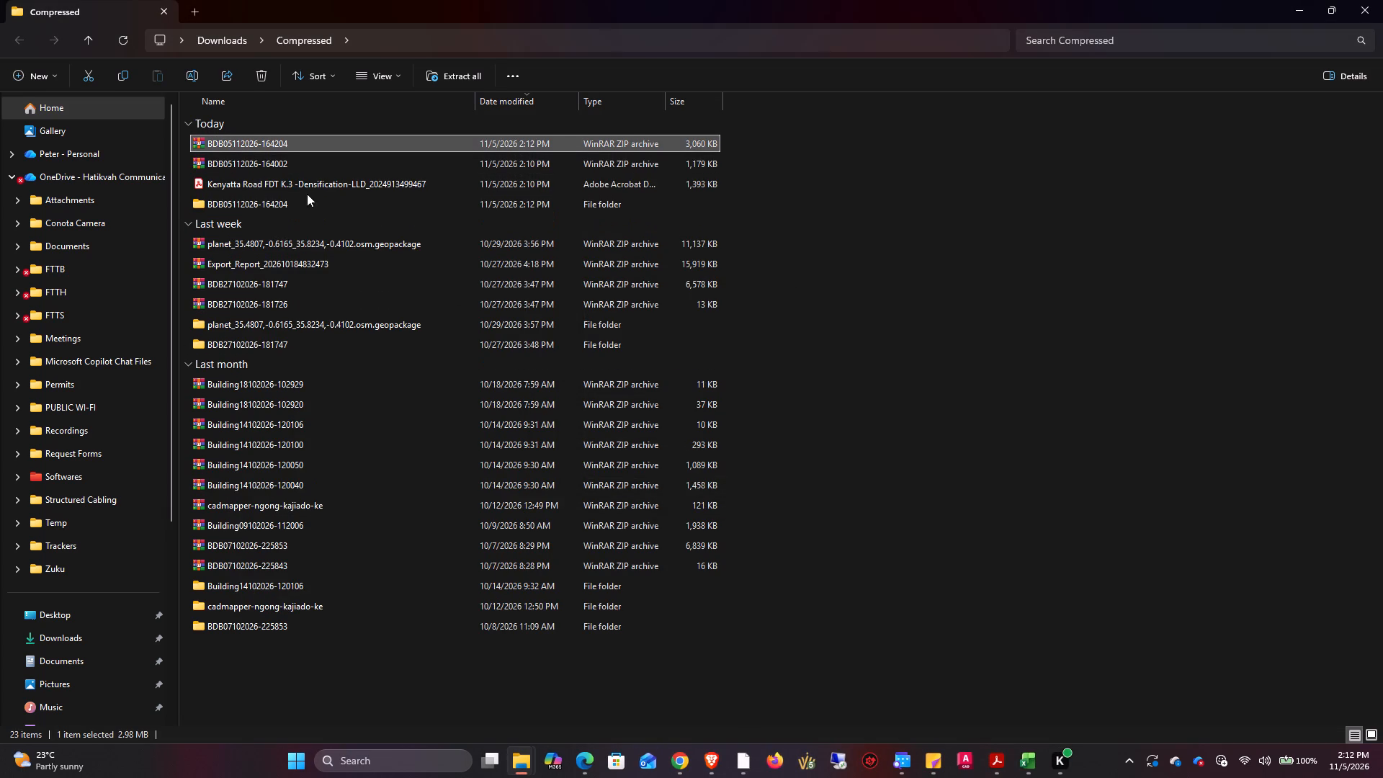
{"action": "double_click", "coordinate": [302, 202]}
{"action": "double_click", "coordinate": [330, 143]}
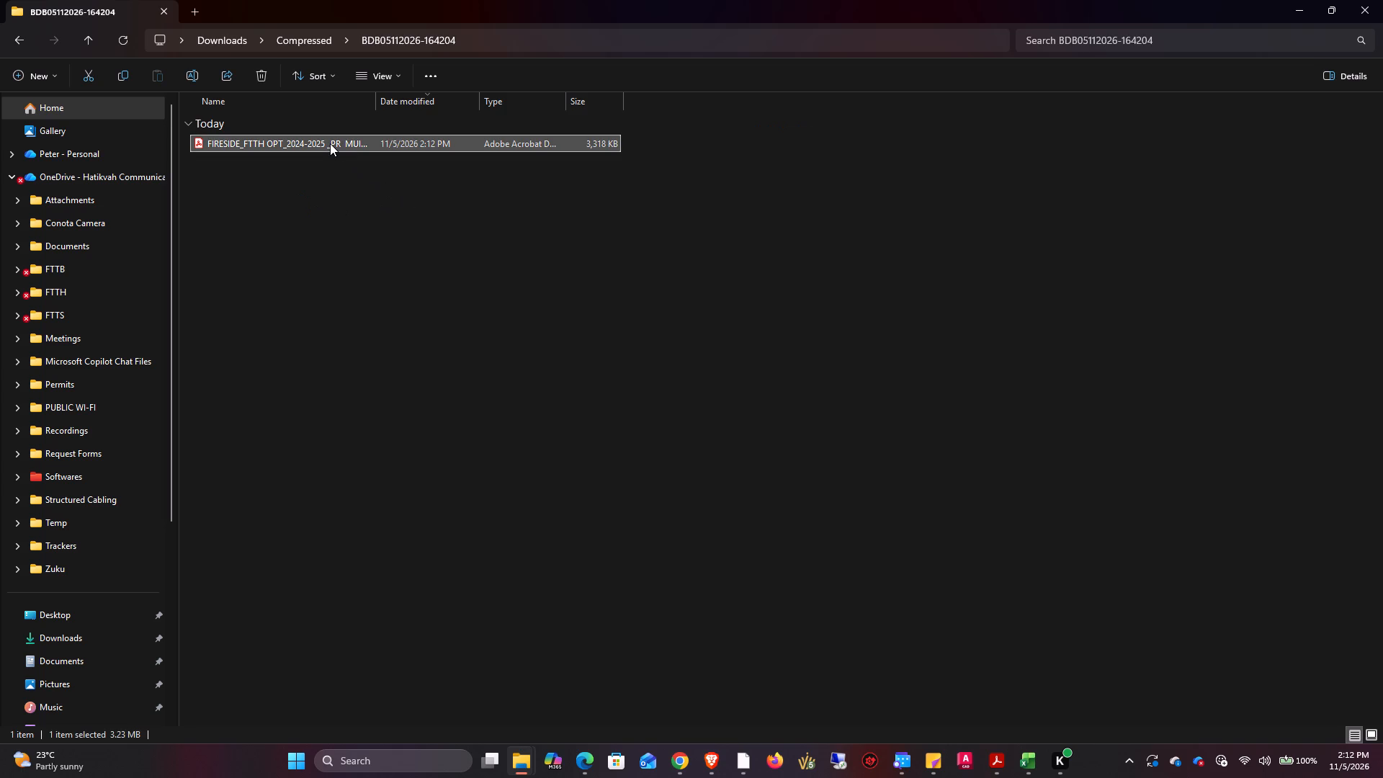
Examine the layout drawings and satellite overview in the MUIGA INN CLUSTER G 2 576C FDT design document.
{"action": "scroll", "coordinate": [606, 261], "scroll_direction": "down", "scroll_amount": 1}
{"action": "scroll", "coordinate": [607, 268], "scroll_direction": "up", "scroll_amount": 1}
{"action": "scroll", "coordinate": [608, 269], "scroll_direction": "down", "scroll_amount": 5}
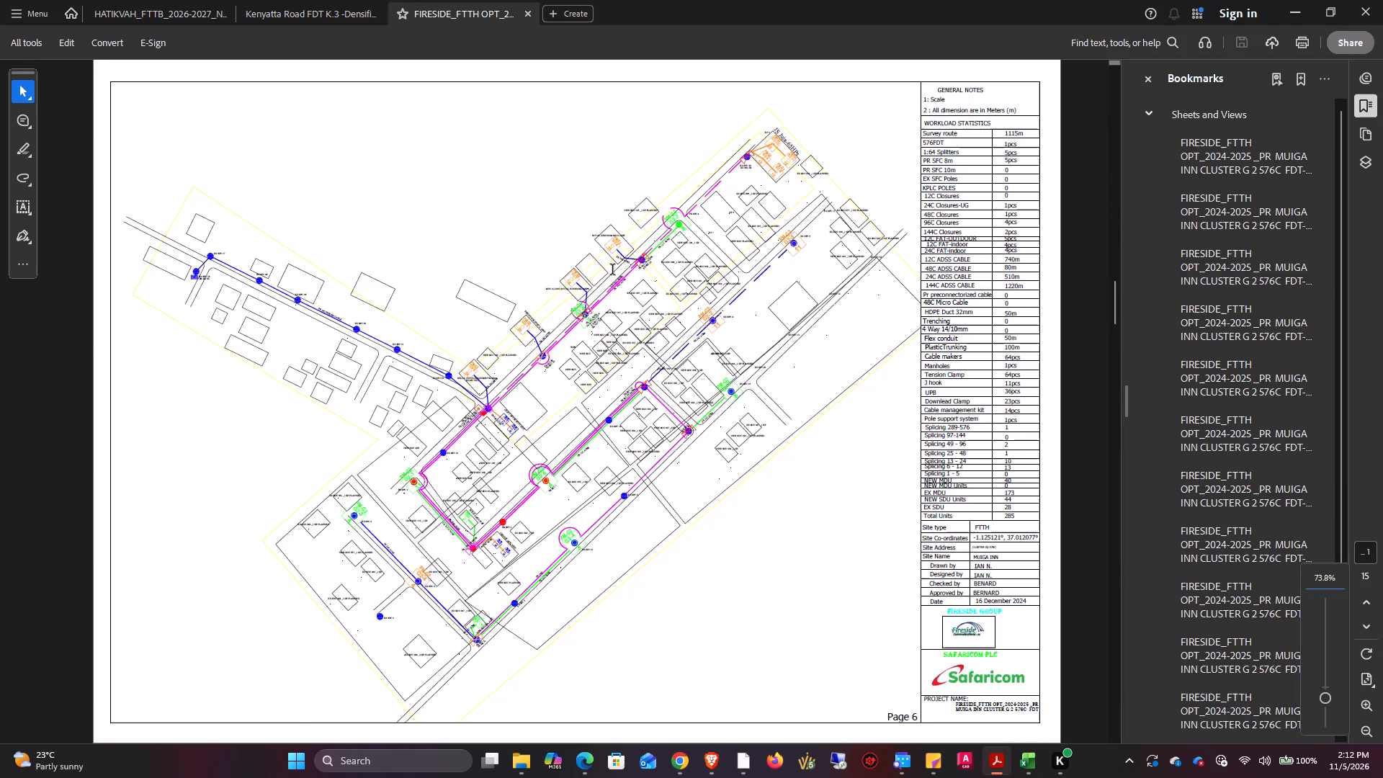
{"action": "scroll", "coordinate": [613, 270], "scroll_direction": "down", "scroll_amount": 1}
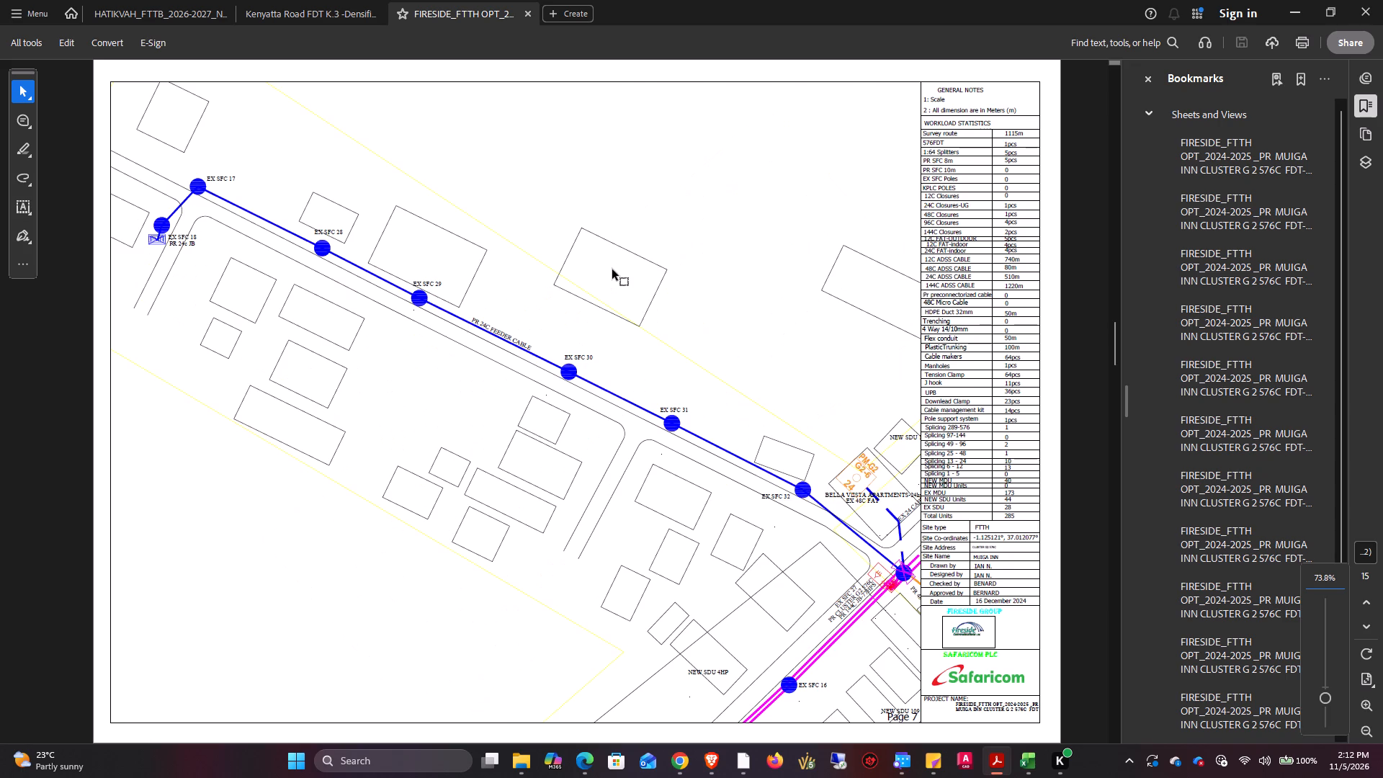
{"action": "scroll", "coordinate": [613, 270], "scroll_direction": "down", "scroll_amount": 2}
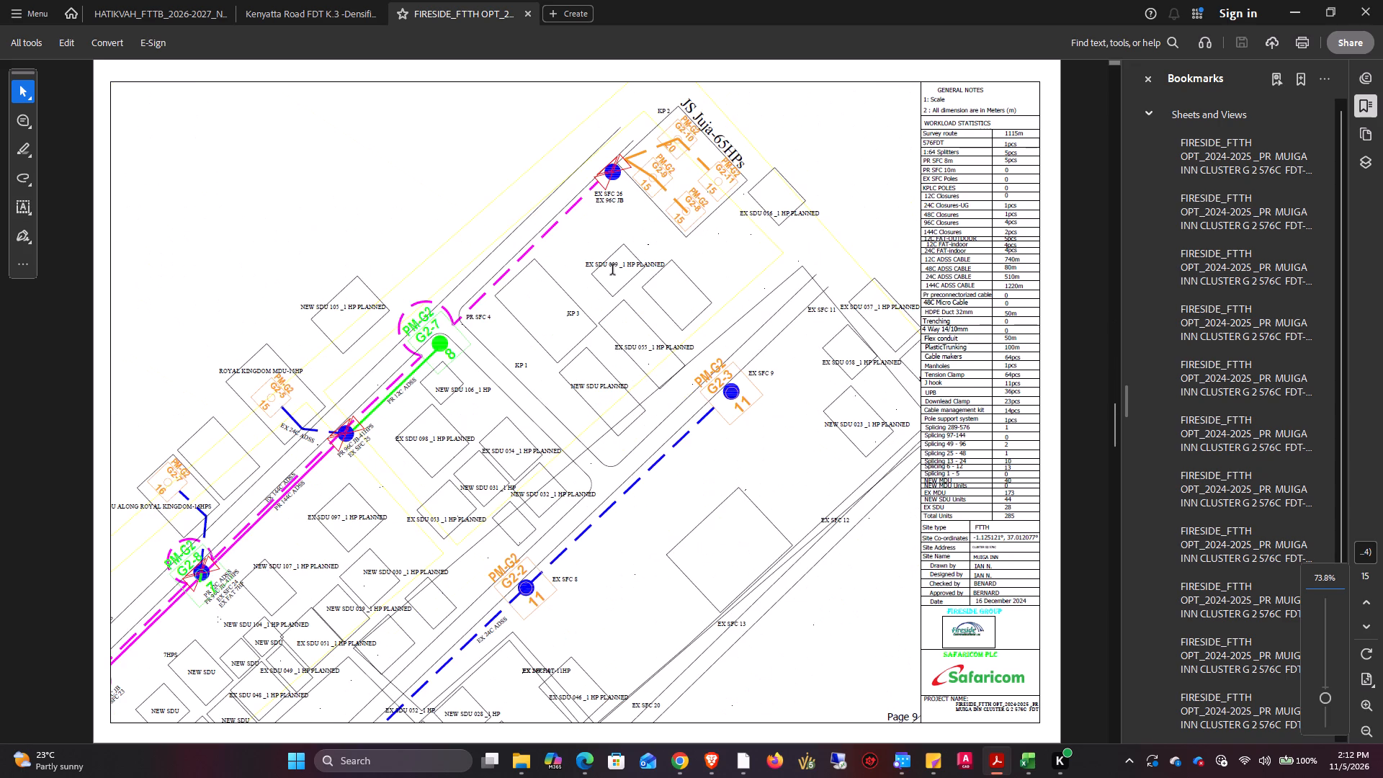
{"action": "scroll", "coordinate": [613, 270], "scroll_direction": "down", "scroll_amount": 1}
{"action": "scroll", "coordinate": [613, 270], "scroll_direction": "up", "scroll_amount": 1}
{"action": "scroll", "coordinate": [613, 270], "scroll_direction": "down", "scroll_amount": 1}
{"action": "scroll", "coordinate": [613, 270], "scroll_direction": "up", "scroll_amount": 1}
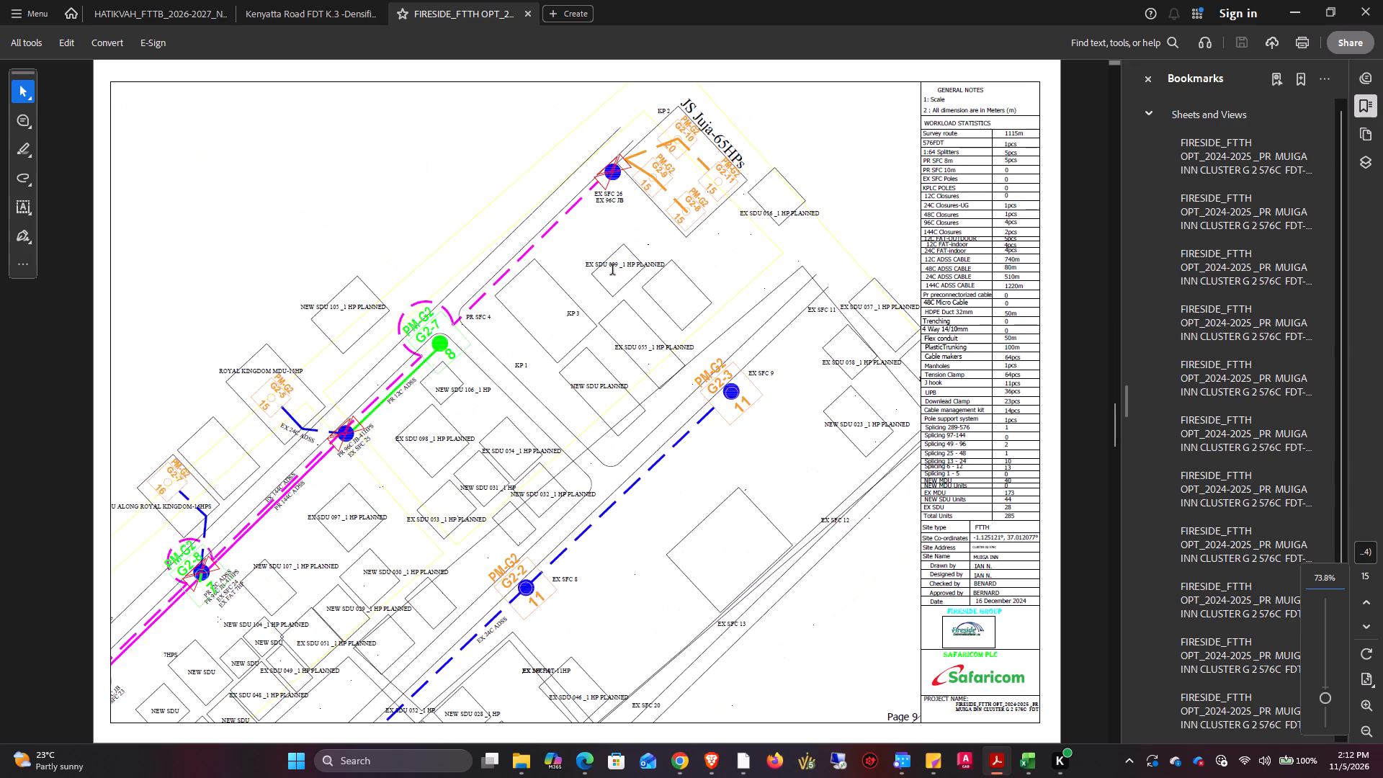
{"action": "scroll", "coordinate": [613, 270], "scroll_direction": "down", "scroll_amount": 2}
{"action": "scroll", "coordinate": [613, 270], "scroll_direction": "up", "scroll_amount": 6}
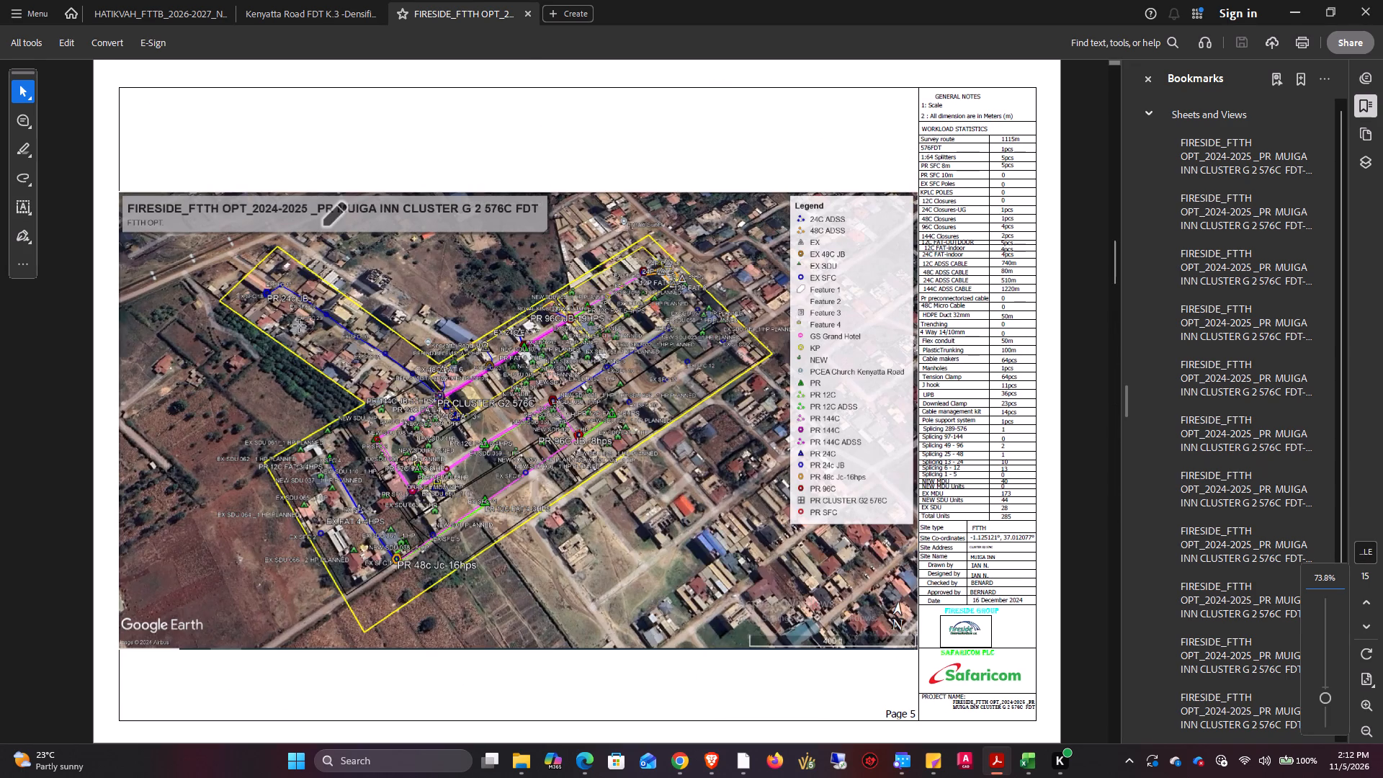
Examine the satellite overview closely along the 24C cable route from EX SFC 18 to the PR CLUSTER G2 576C cabinet.
{"action": "scroll", "coordinate": [293, 297], "scroll_direction": "up", "scroll_amount": 7, "text": "ctrl"}
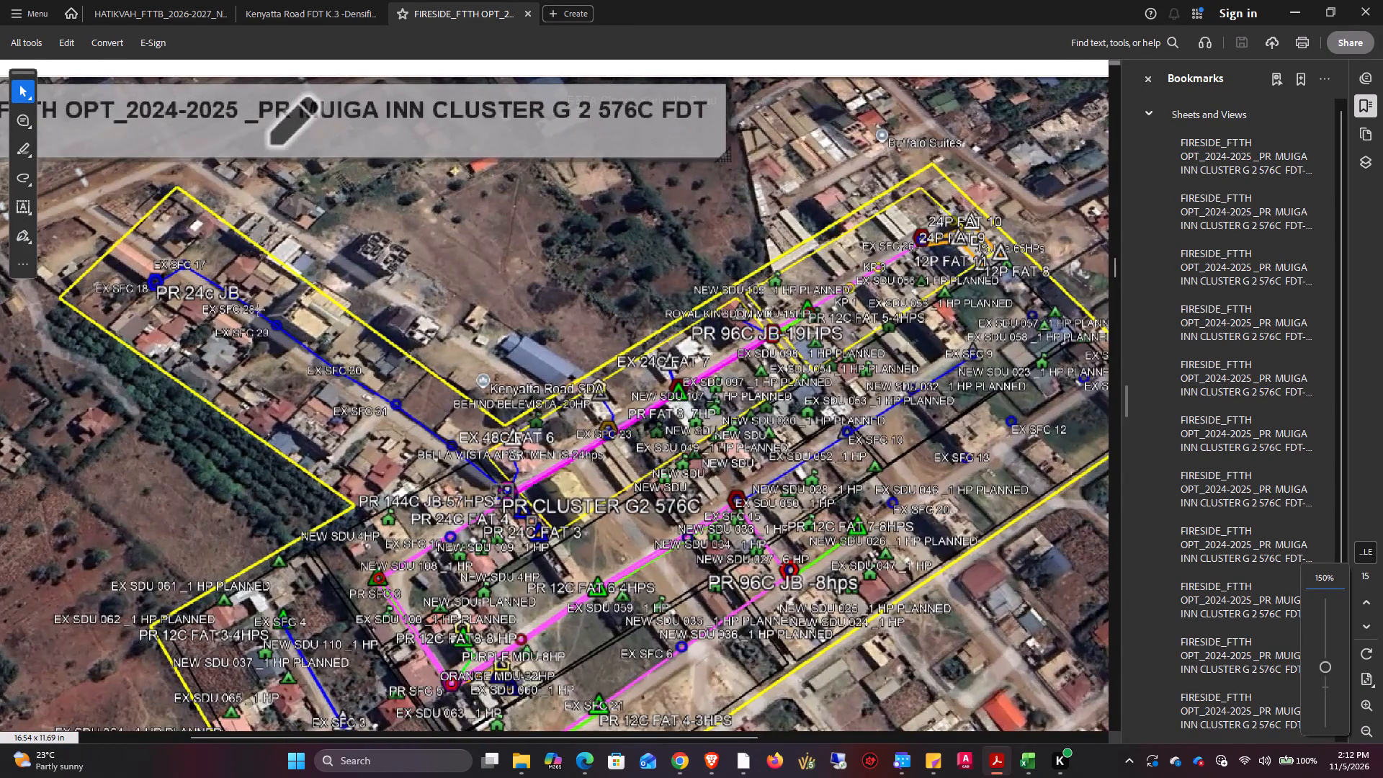
{"action": "scroll", "coordinate": [187, 282], "scroll_direction": "up", "scroll_amount": 2, "text": "ctrl"}
{"action": "scroll", "coordinate": [383, 331], "scroll_direction": "down", "scroll_amount": 1, "text": "ctrl"}
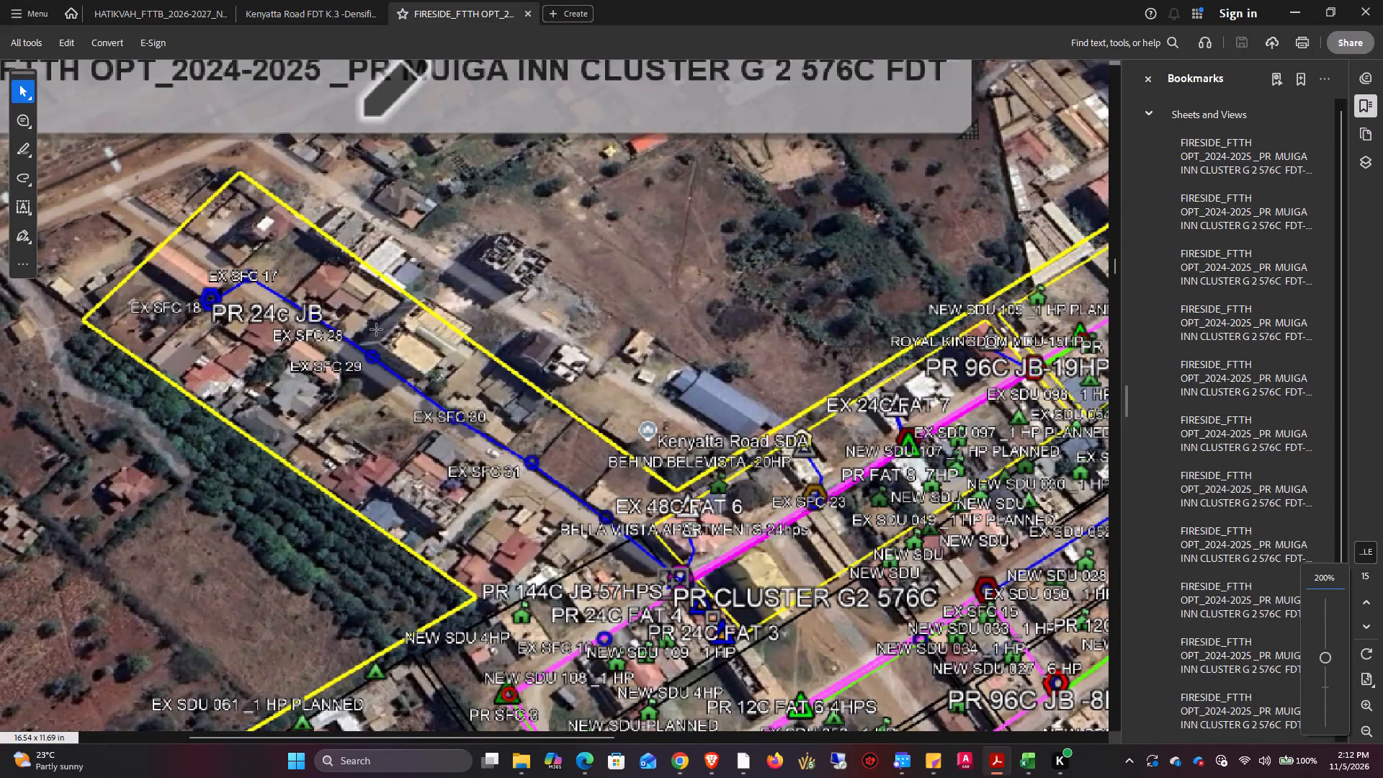
{"action": "scroll", "coordinate": [395, 330], "scroll_direction": "down", "scroll_amount": 2, "text": "ctrl"}
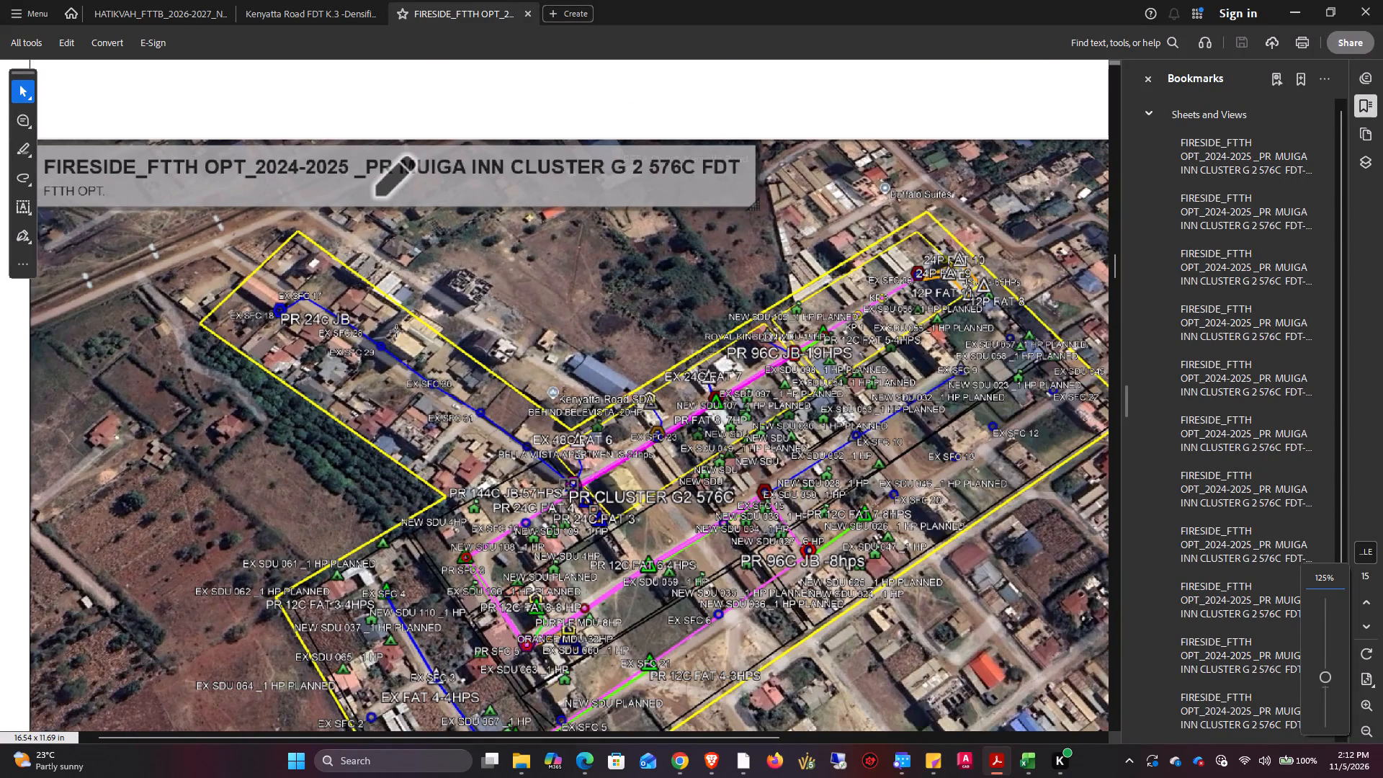
{"action": "scroll", "coordinate": [364, 361], "scroll_direction": "up", "scroll_amount": 3, "text": "ctrl"}
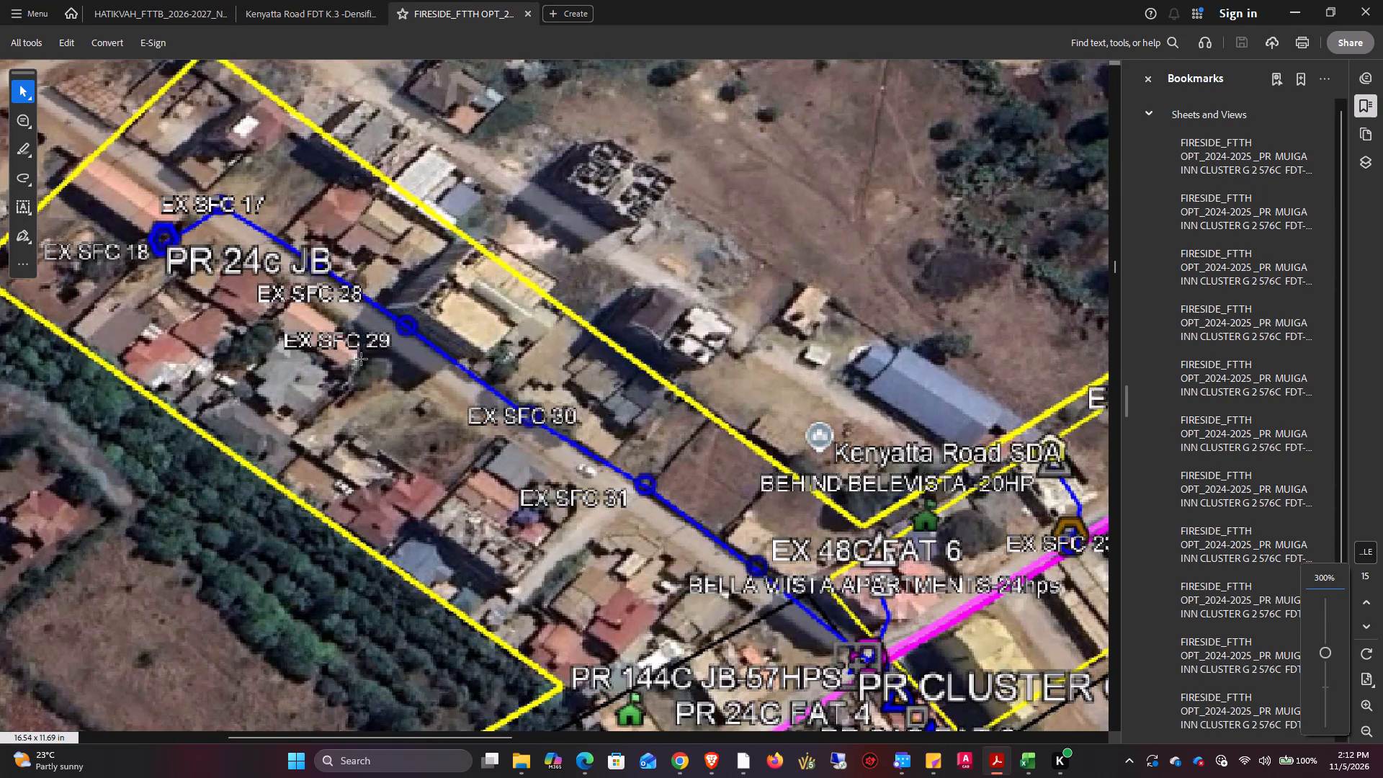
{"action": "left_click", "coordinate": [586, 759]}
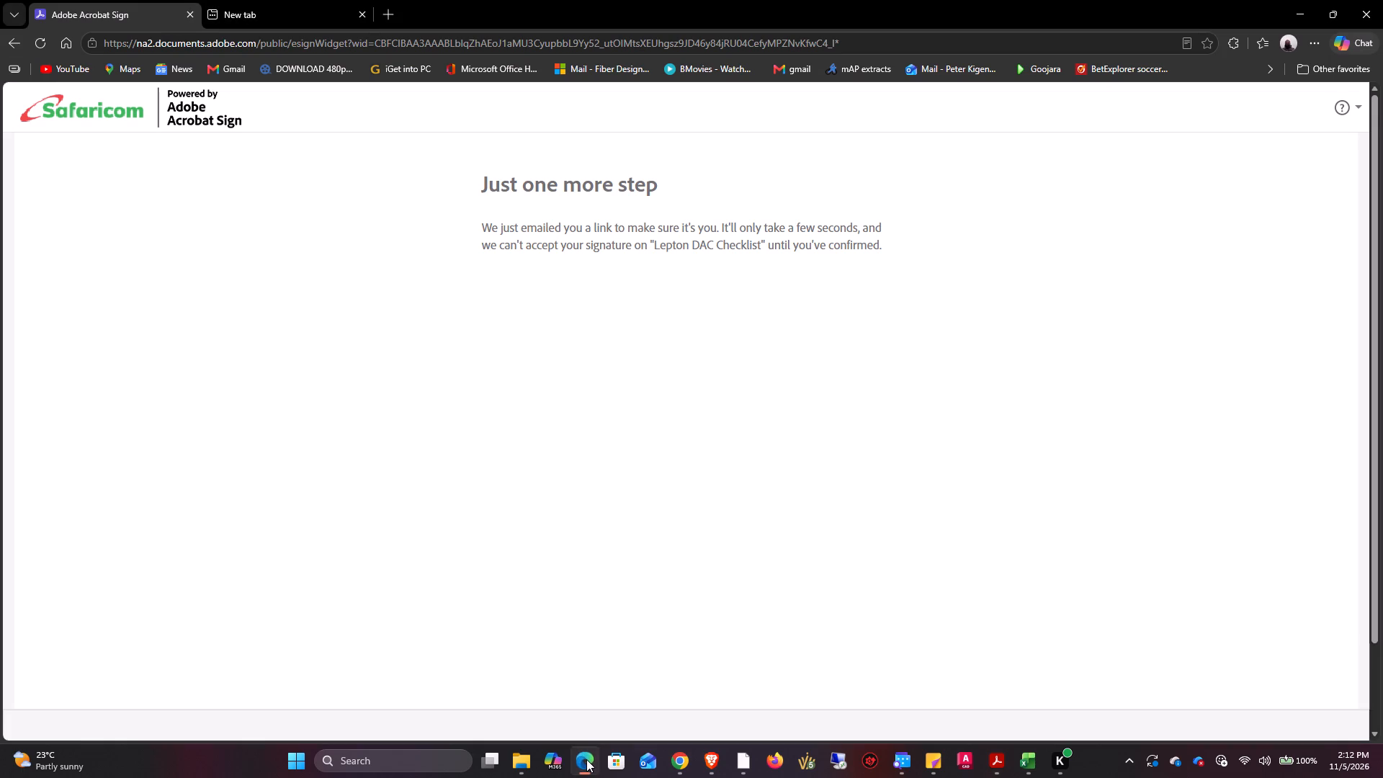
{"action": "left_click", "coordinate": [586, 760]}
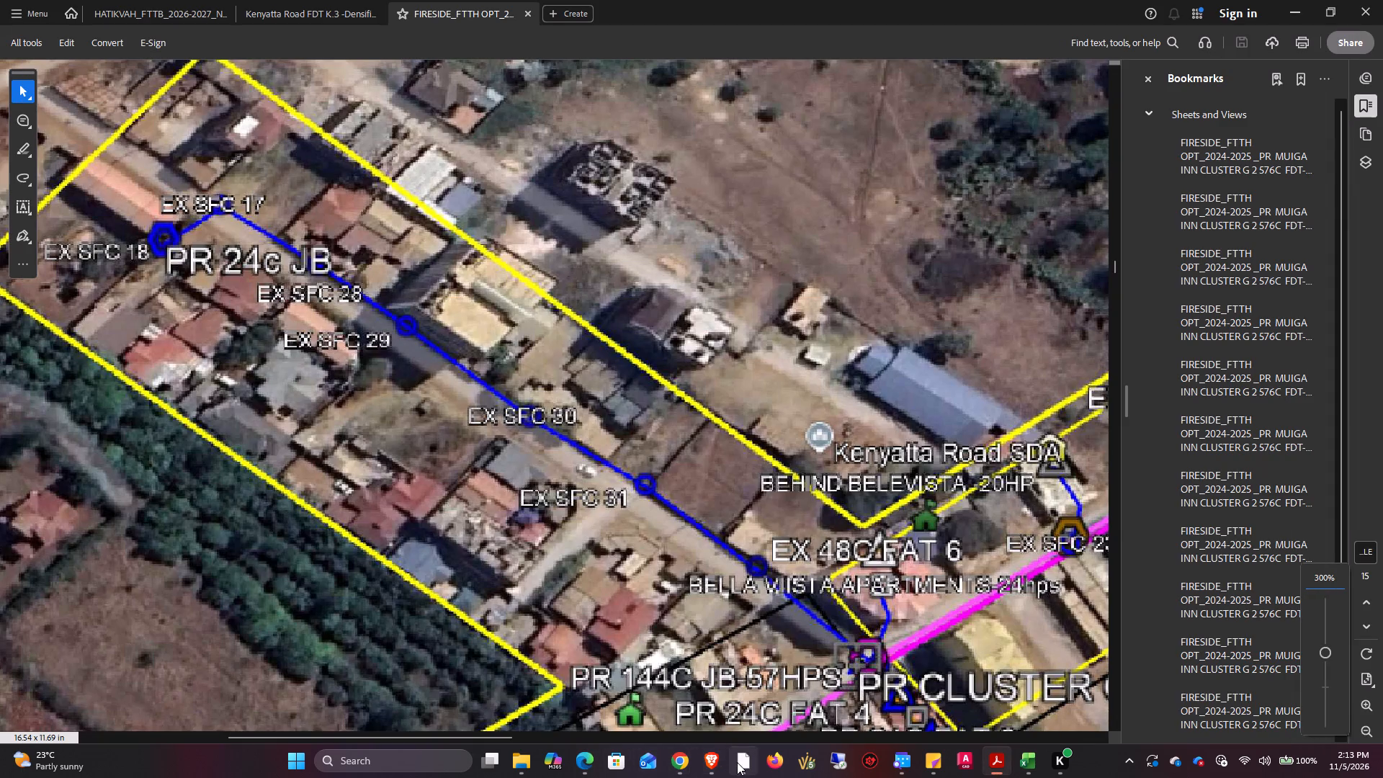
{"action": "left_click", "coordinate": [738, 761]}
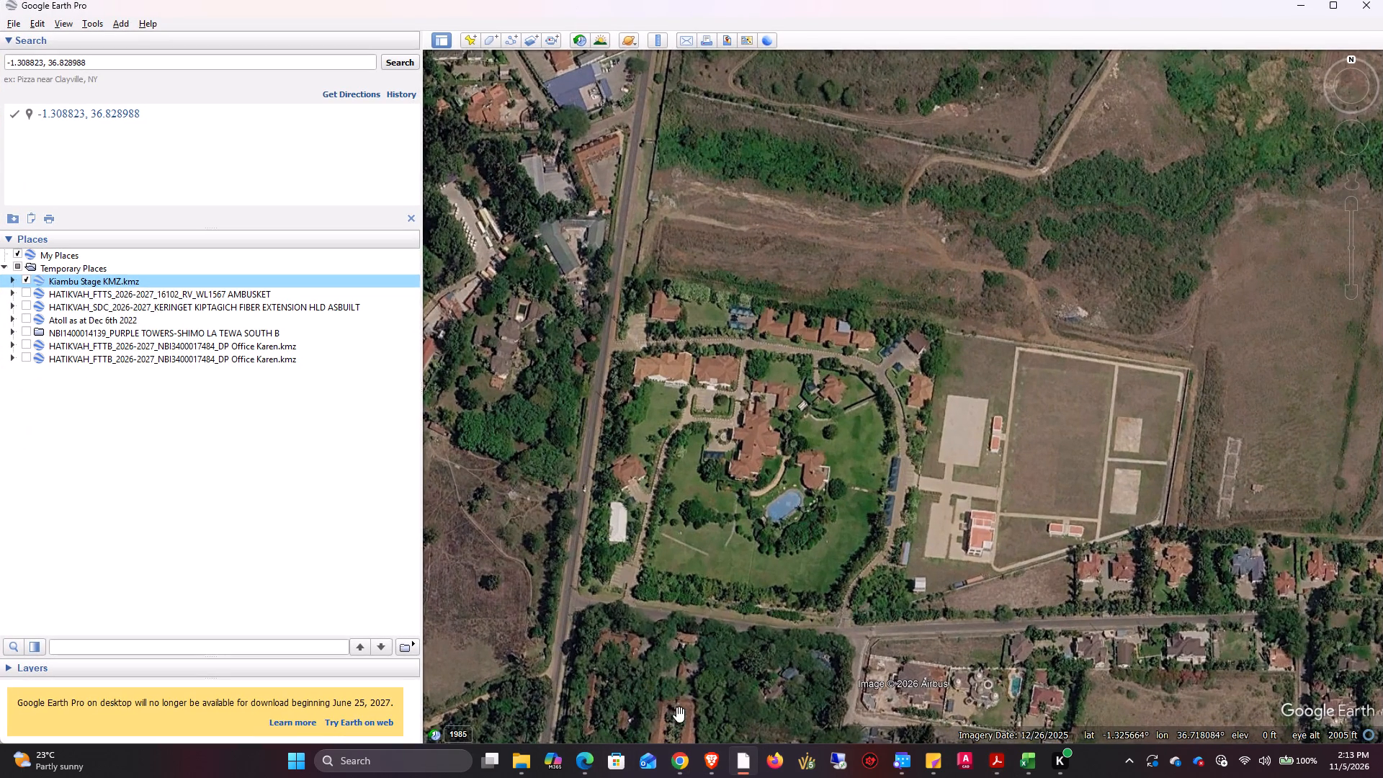
Return to the Compressed downloads folder and reopen the Kenyatta Road FDT K.3 -Densification-LLD PDF.
{"action": "left_click", "coordinate": [506, 760]}
{"action": "left_click", "coordinate": [517, 761]}
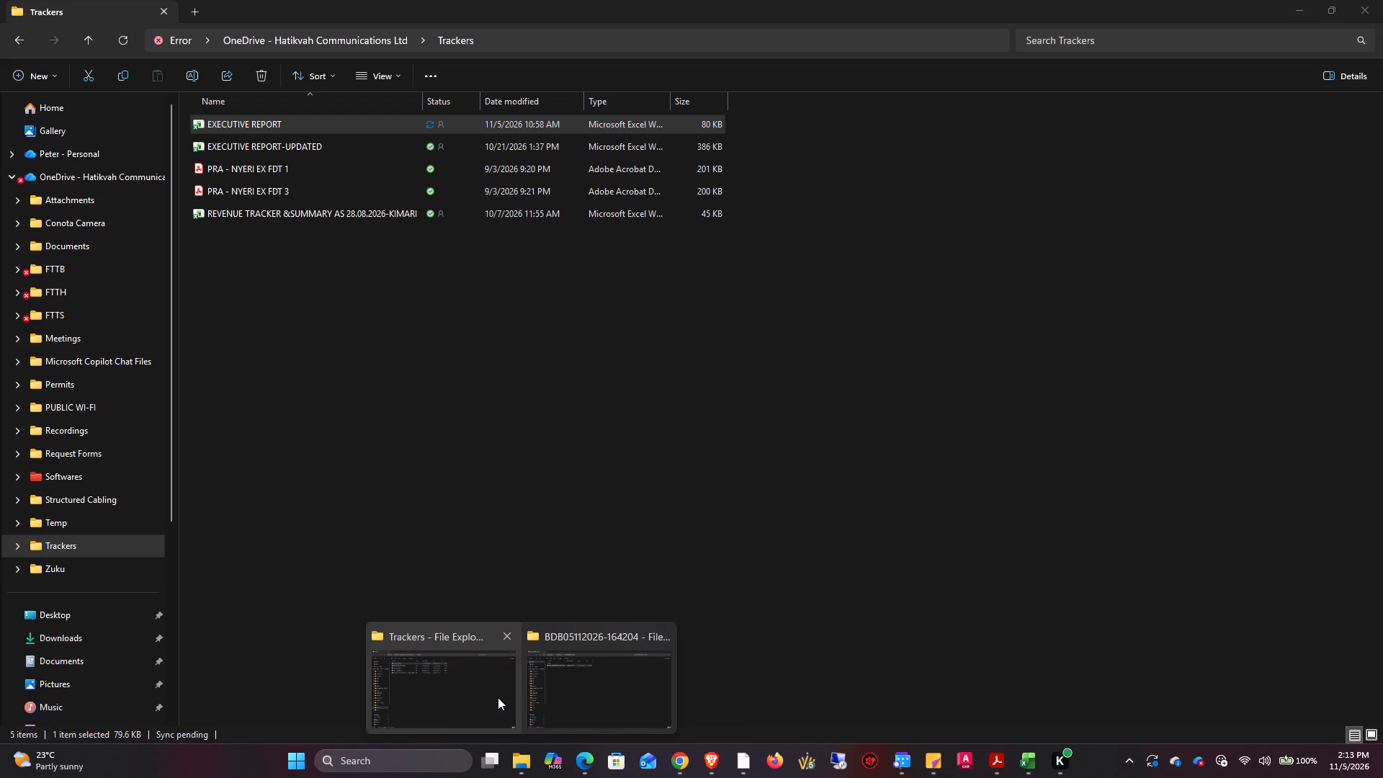
{"action": "left_click", "coordinate": [553, 689]}
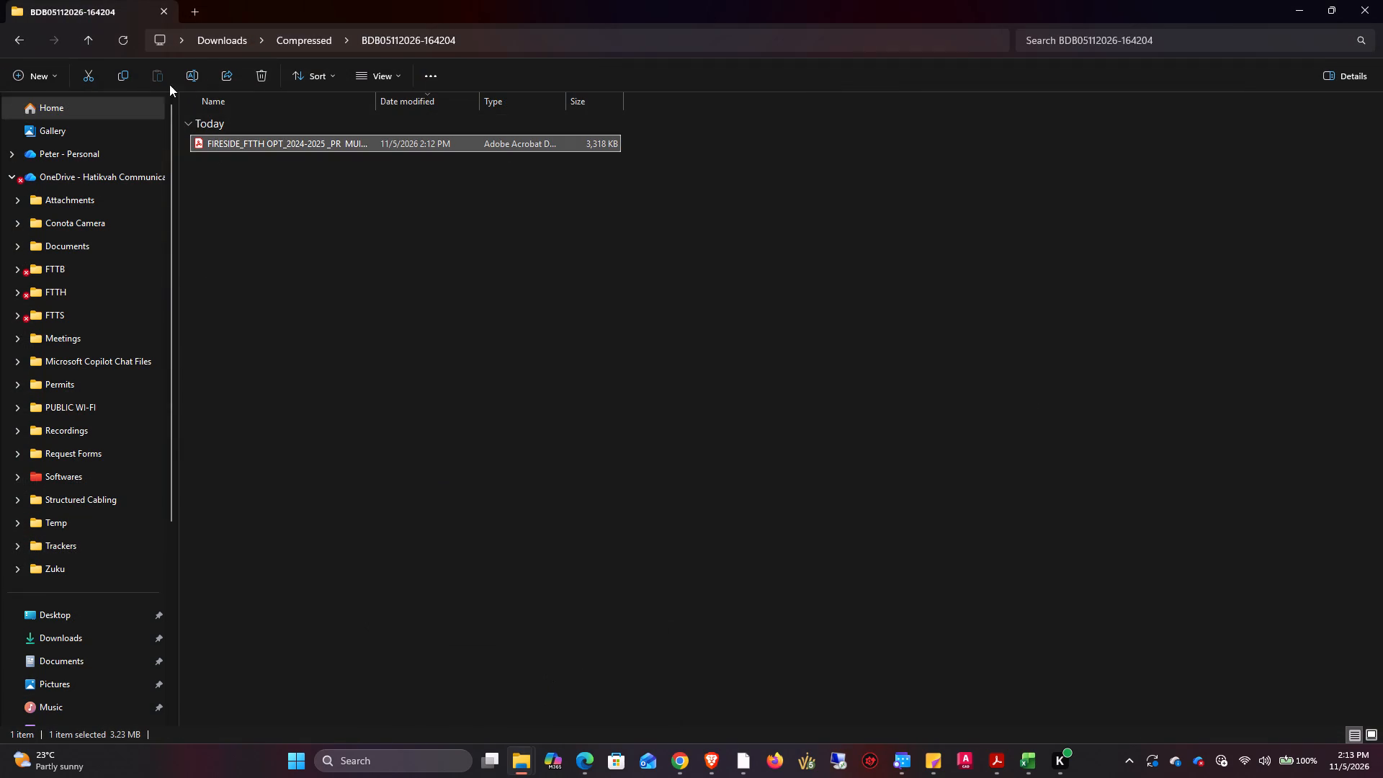
{"action": "left_click", "coordinate": [84, 37]}
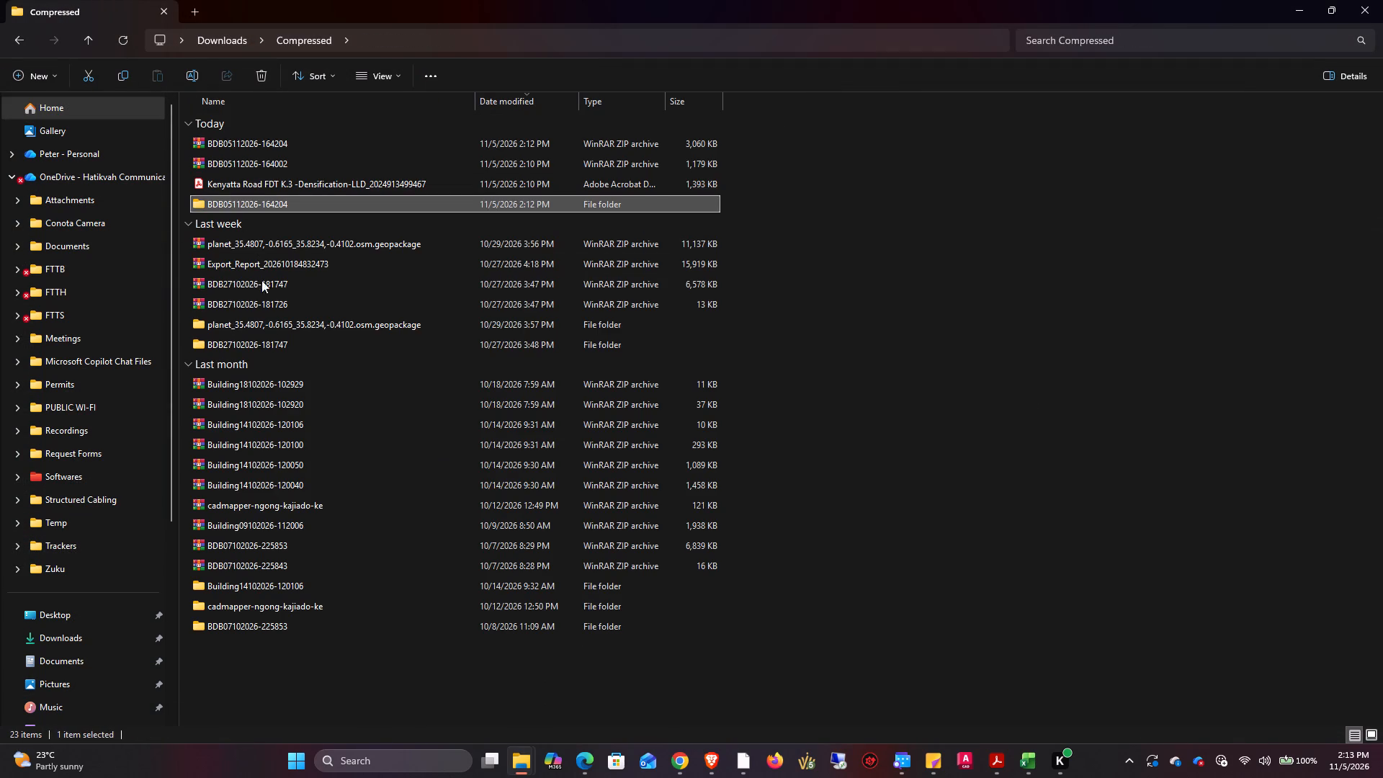
{"action": "double_click", "coordinate": [258, 187]}
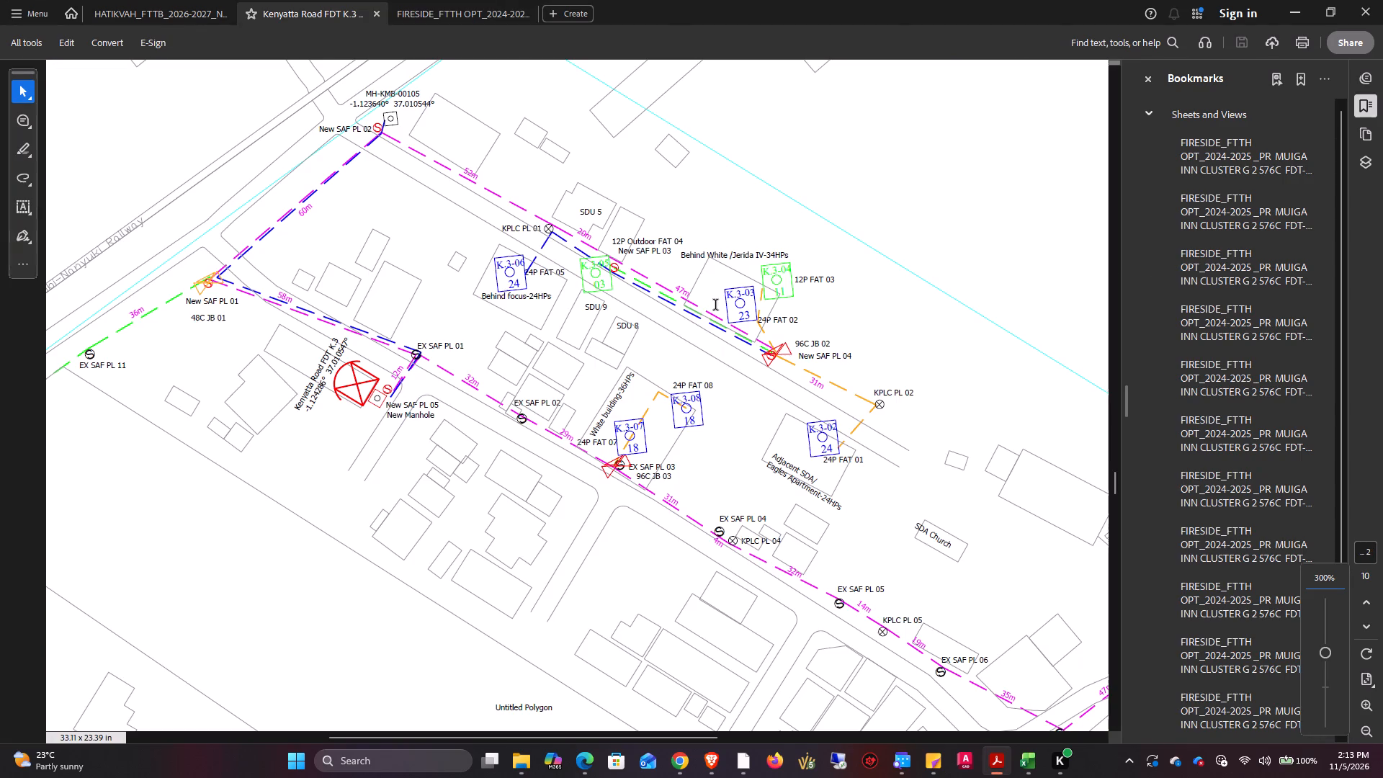
Examine the Kenyatta Road FDT K.3 layout drawing around the cabinet, New SAF PL 01 and the FAT behind Focus.
{"action": "scroll", "coordinate": [512, 343], "scroll_direction": "down", "scroll_amount": 2, "text": "ctrl"}
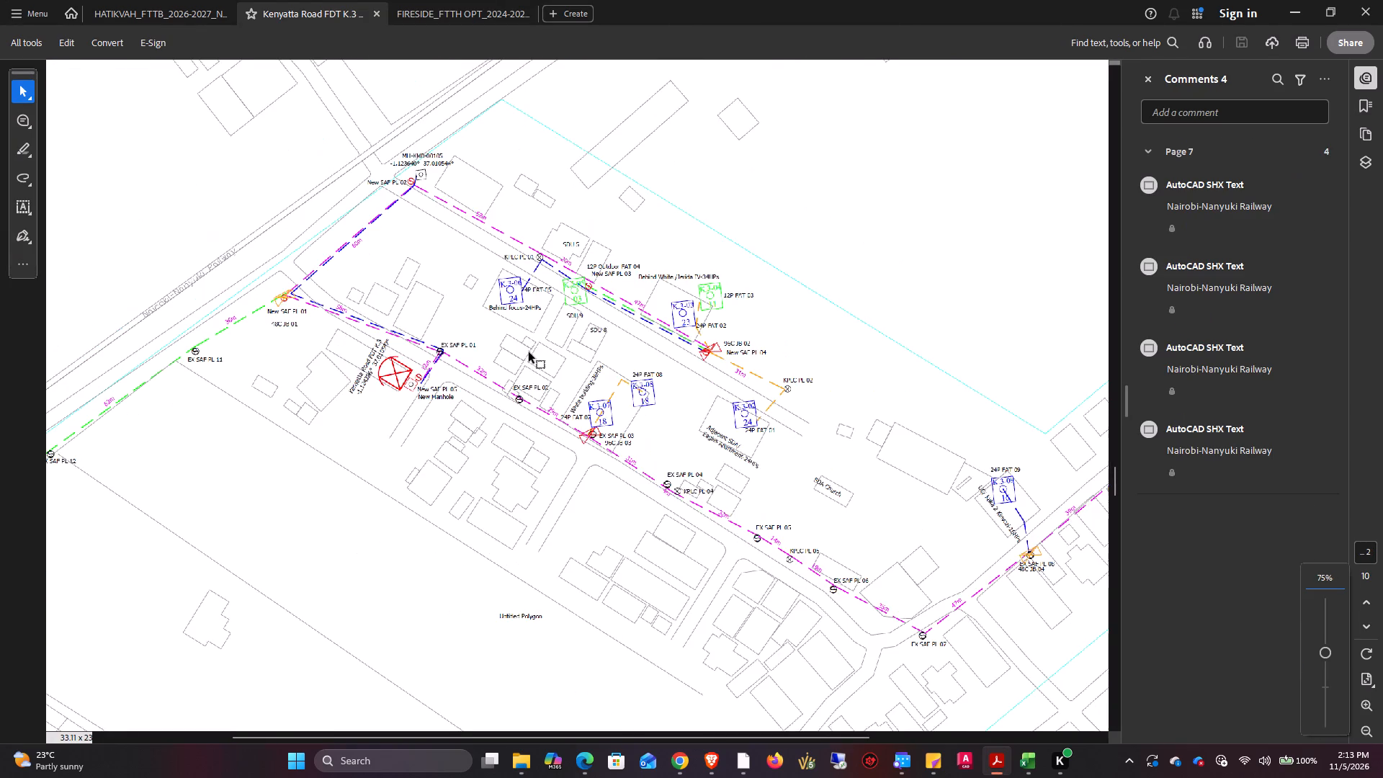
{"action": "scroll", "coordinate": [551, 348], "scroll_direction": "down", "scroll_amount": 4, "text": "ctrl"}
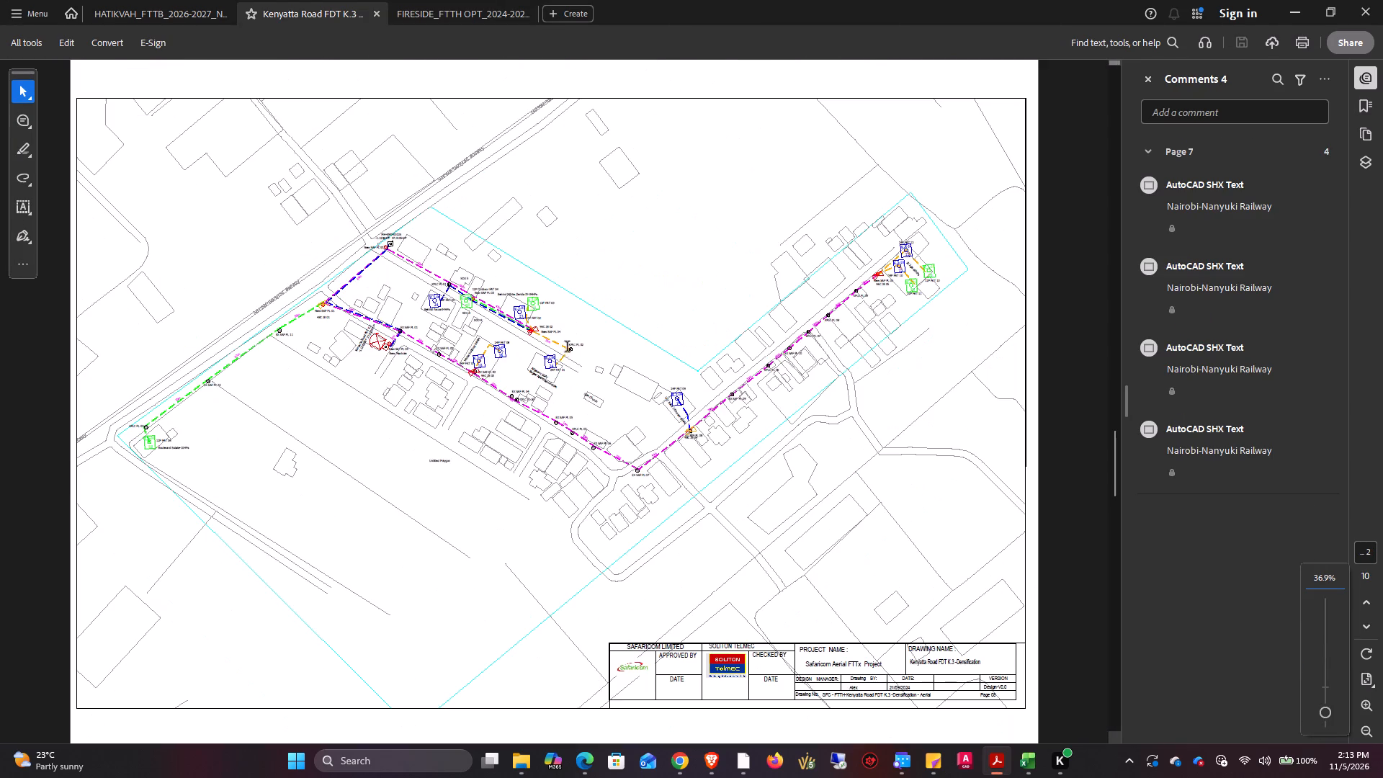
{"action": "scroll", "coordinate": [571, 346], "scroll_direction": "up", "scroll_amount": 7}
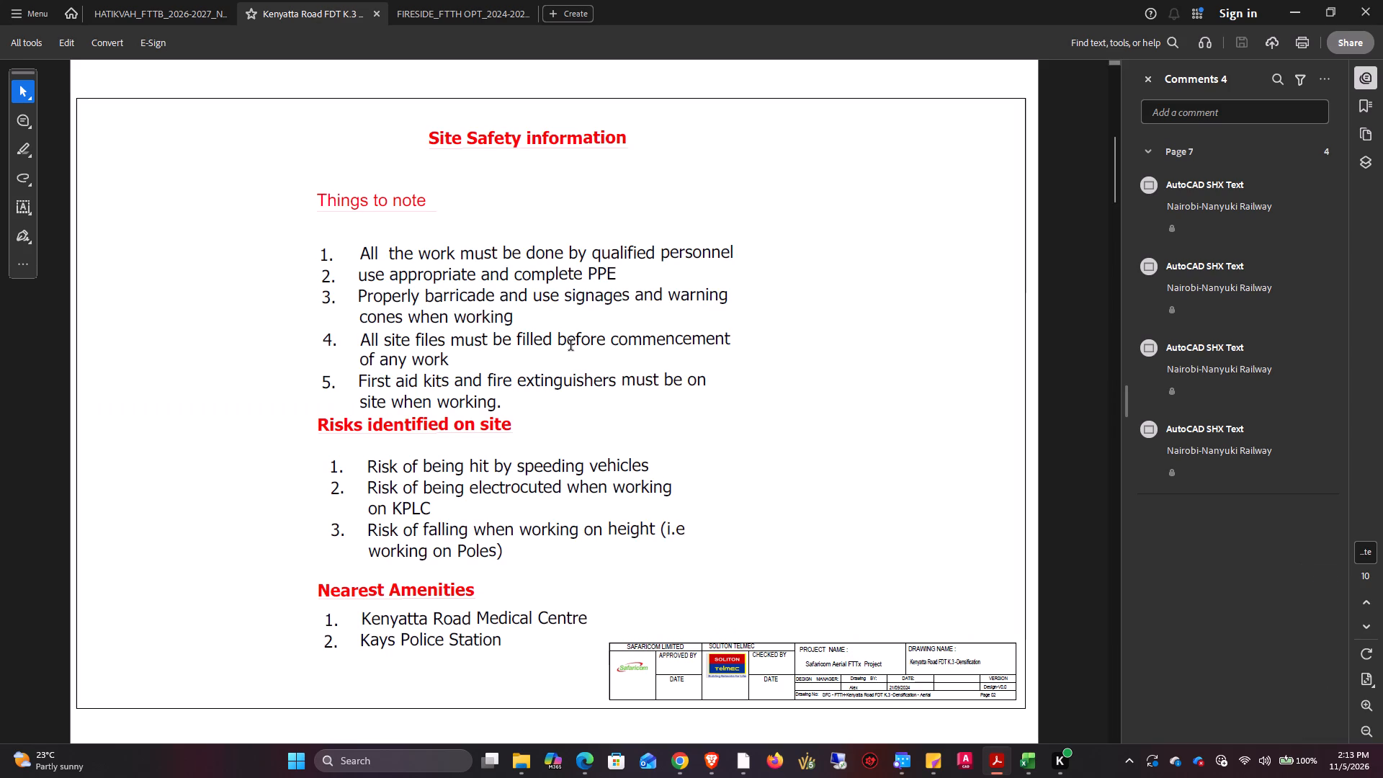
{"action": "scroll", "coordinate": [571, 346], "scroll_direction": "down", "scroll_amount": 4}
{"action": "scroll", "coordinate": [572, 346], "scroll_direction": "up", "scroll_amount": 1}
{"action": "scroll", "coordinate": [573, 345], "scroll_direction": "down", "scroll_amount": 2}
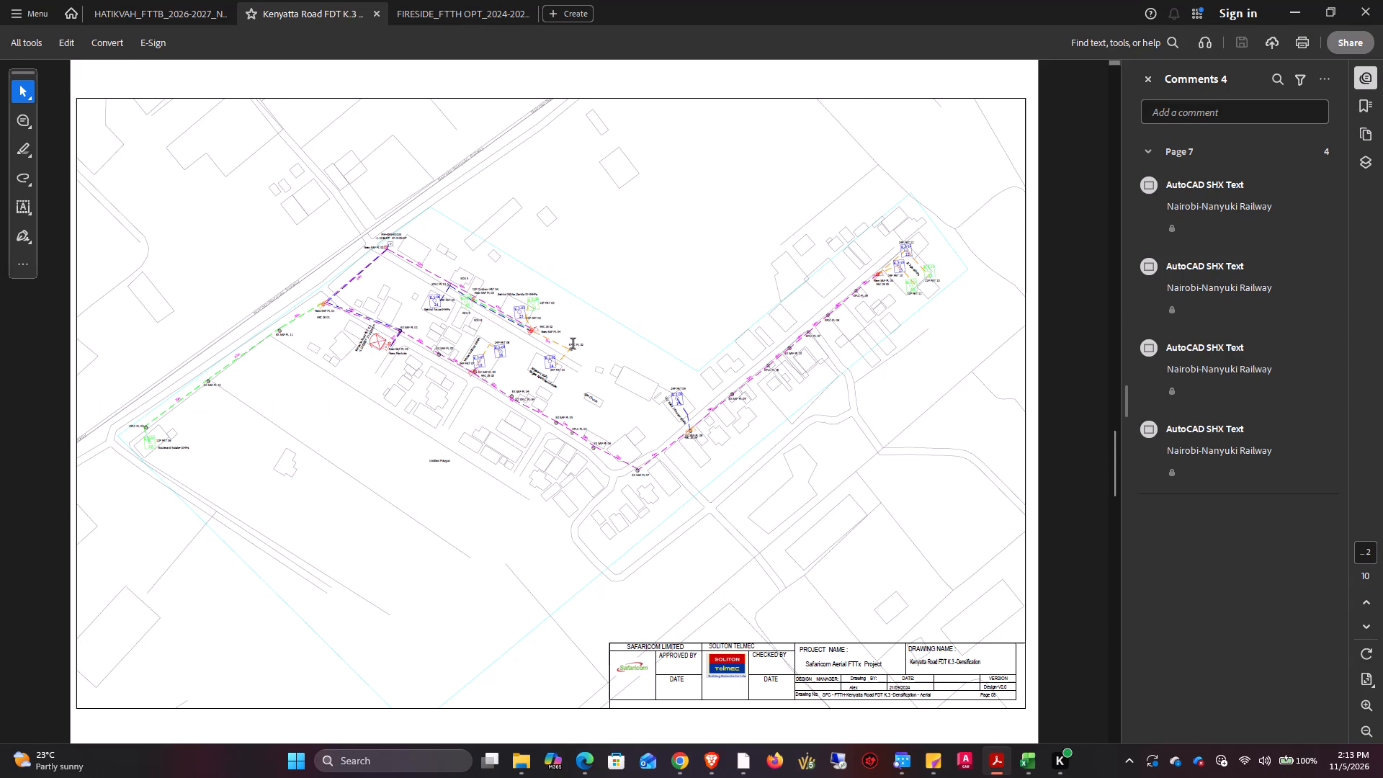
{"action": "scroll", "coordinate": [497, 335], "scroll_direction": "up", "scroll_amount": 4, "text": "ctrl"}
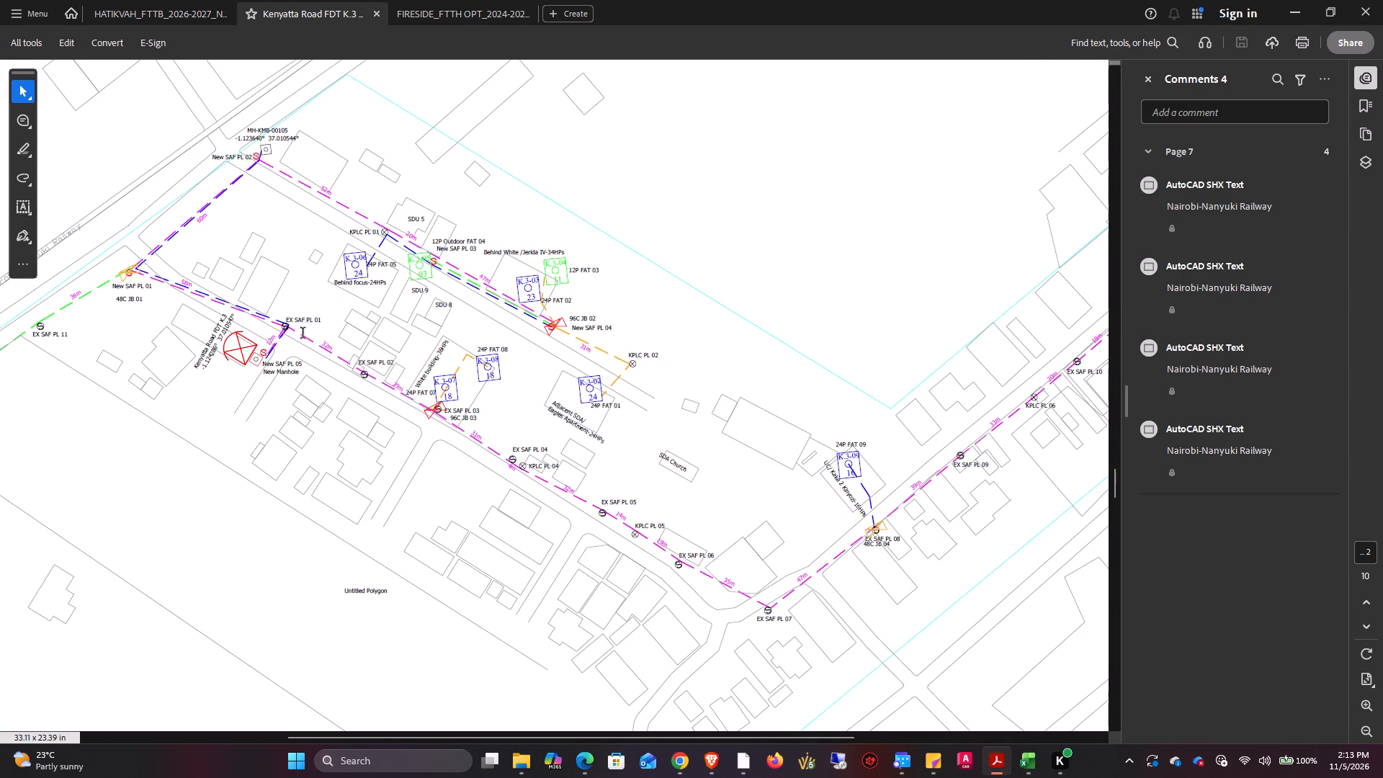
{"action": "scroll", "coordinate": [273, 330], "scroll_direction": "up", "scroll_amount": 3, "text": "ctrl"}
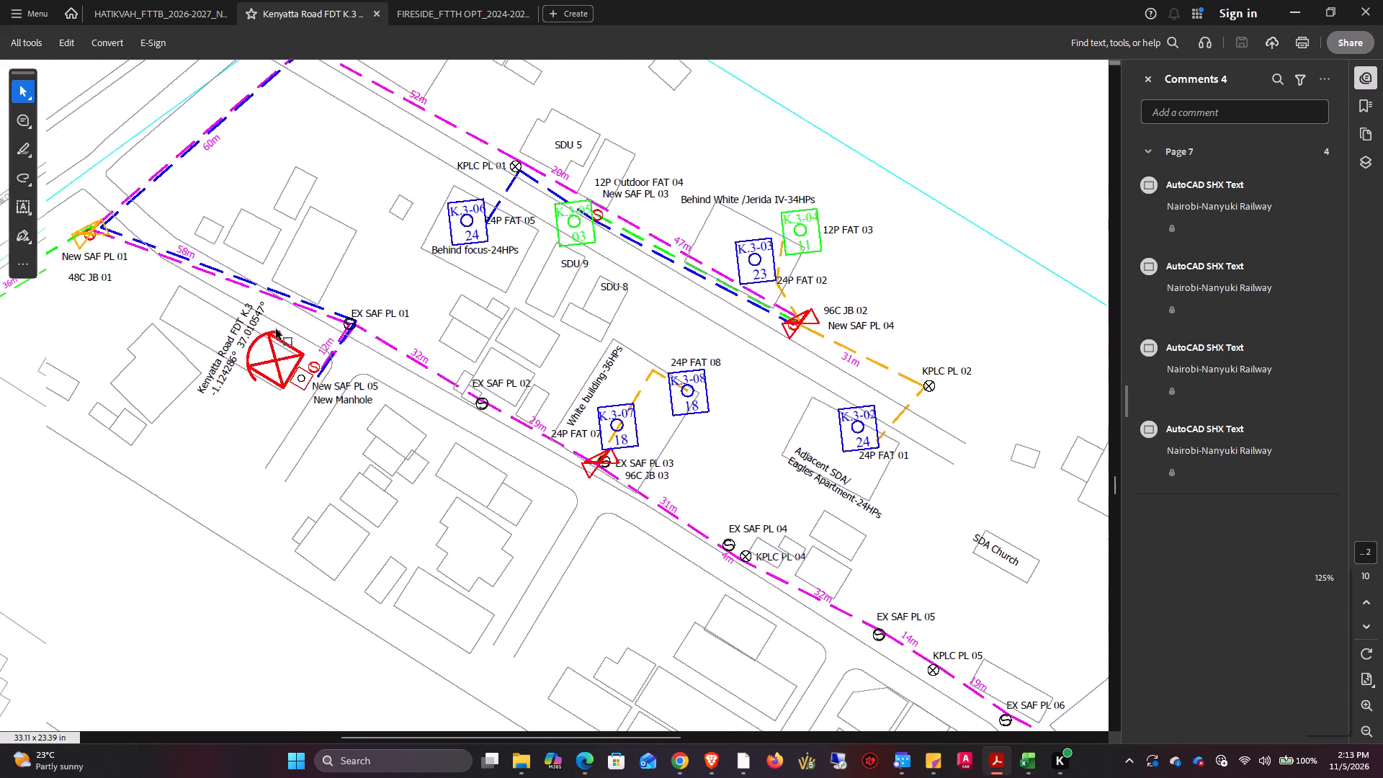
{"action": "scroll", "coordinate": [288, 324], "scroll_direction": "down", "scroll_amount": 1, "text": "ctrl"}
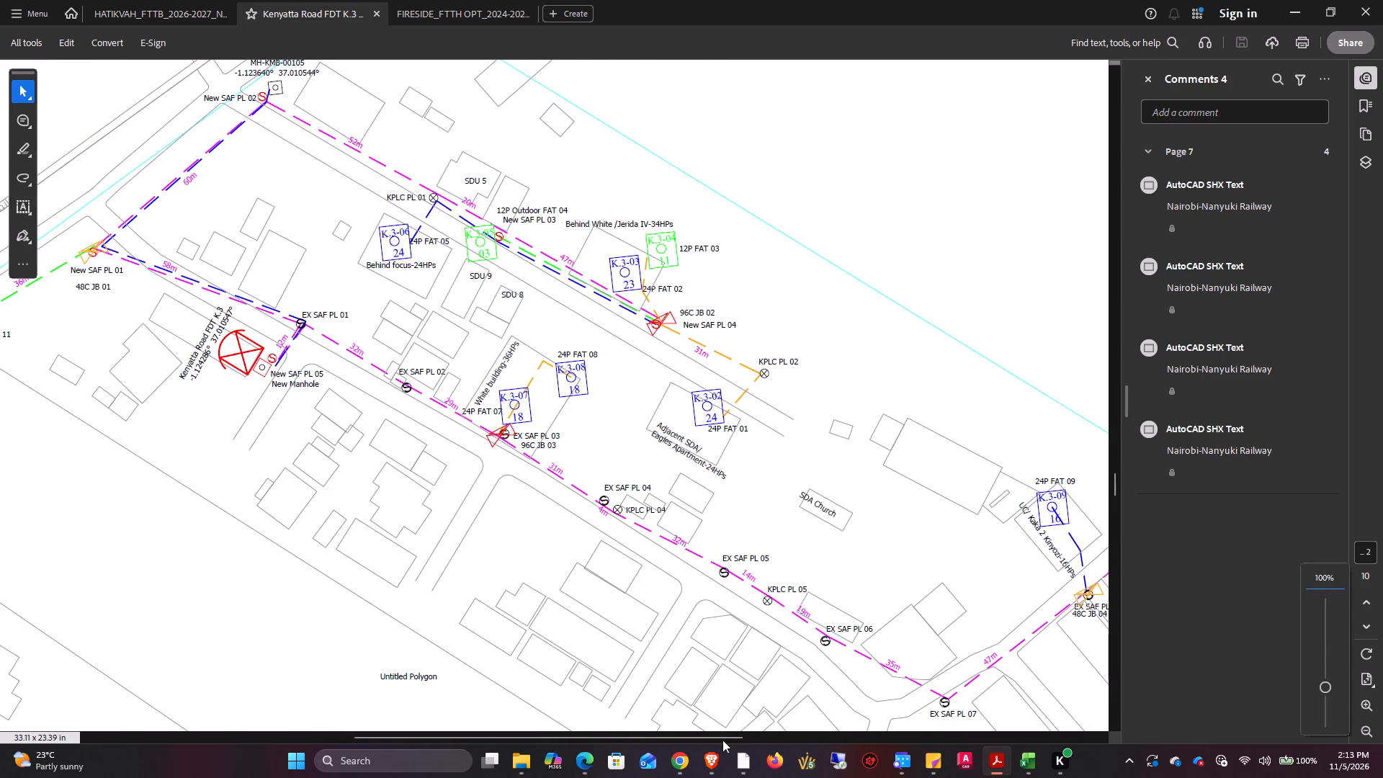
Switch to Chrome's SmartInventory window and bring up the Focus courts page in Google Maps.
{"action": "left_click", "coordinate": [681, 766]}
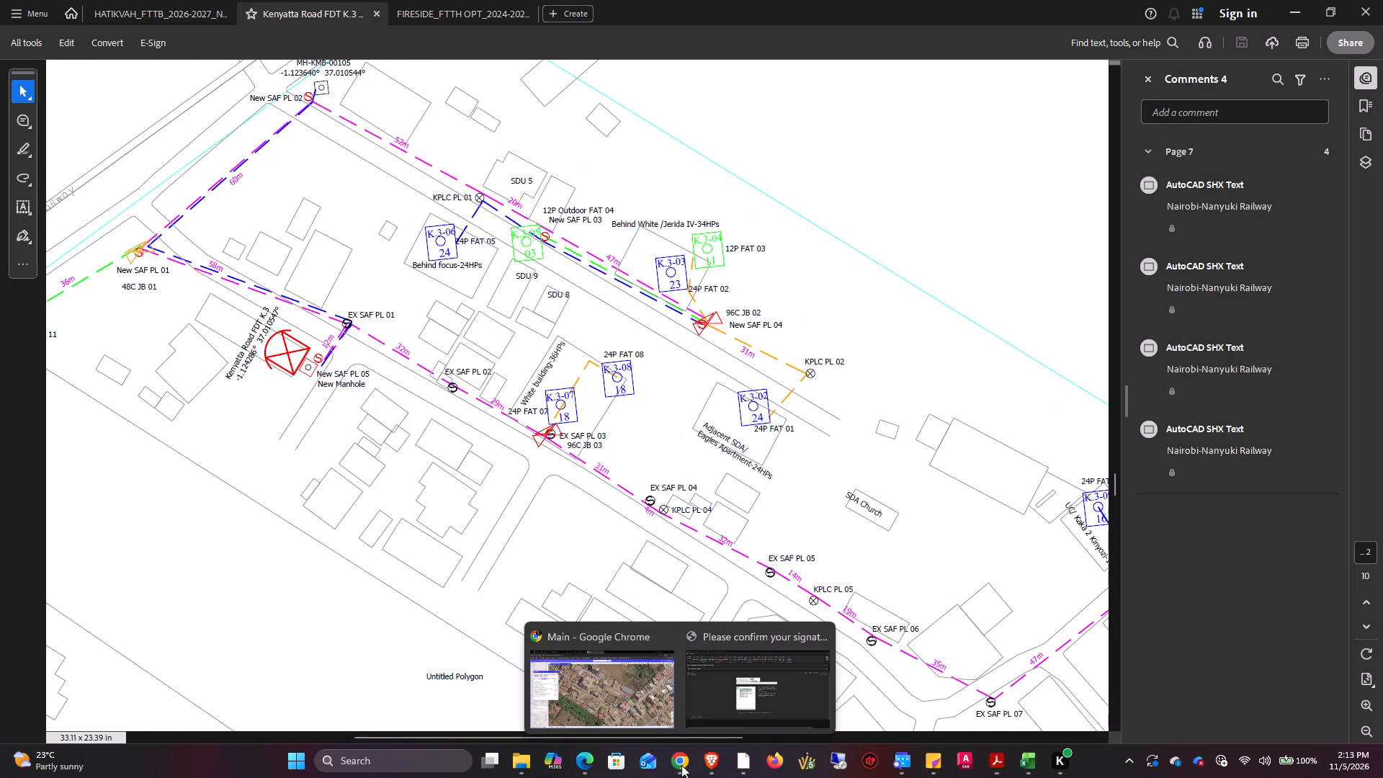
{"action": "left_click", "coordinate": [619, 669]}
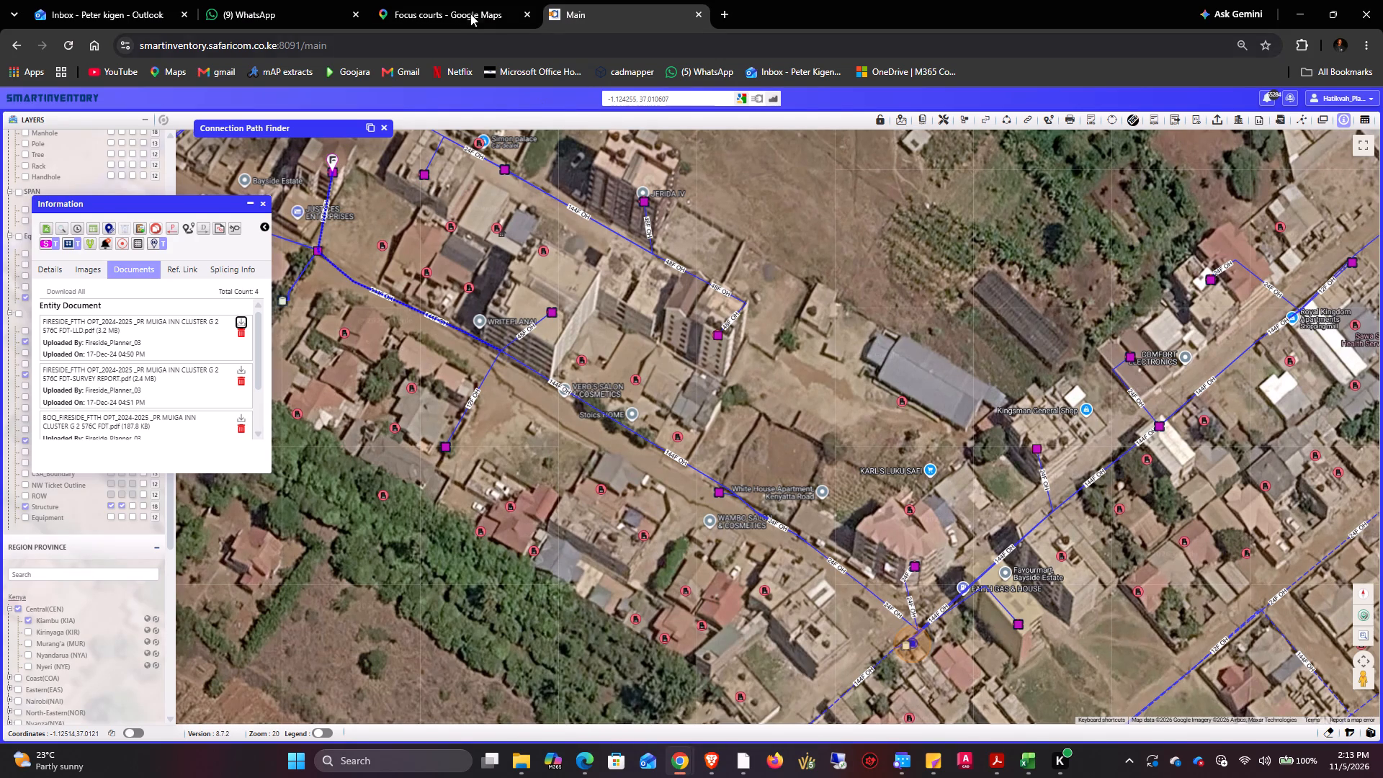
{"action": "left_click", "coordinate": [470, 12]}
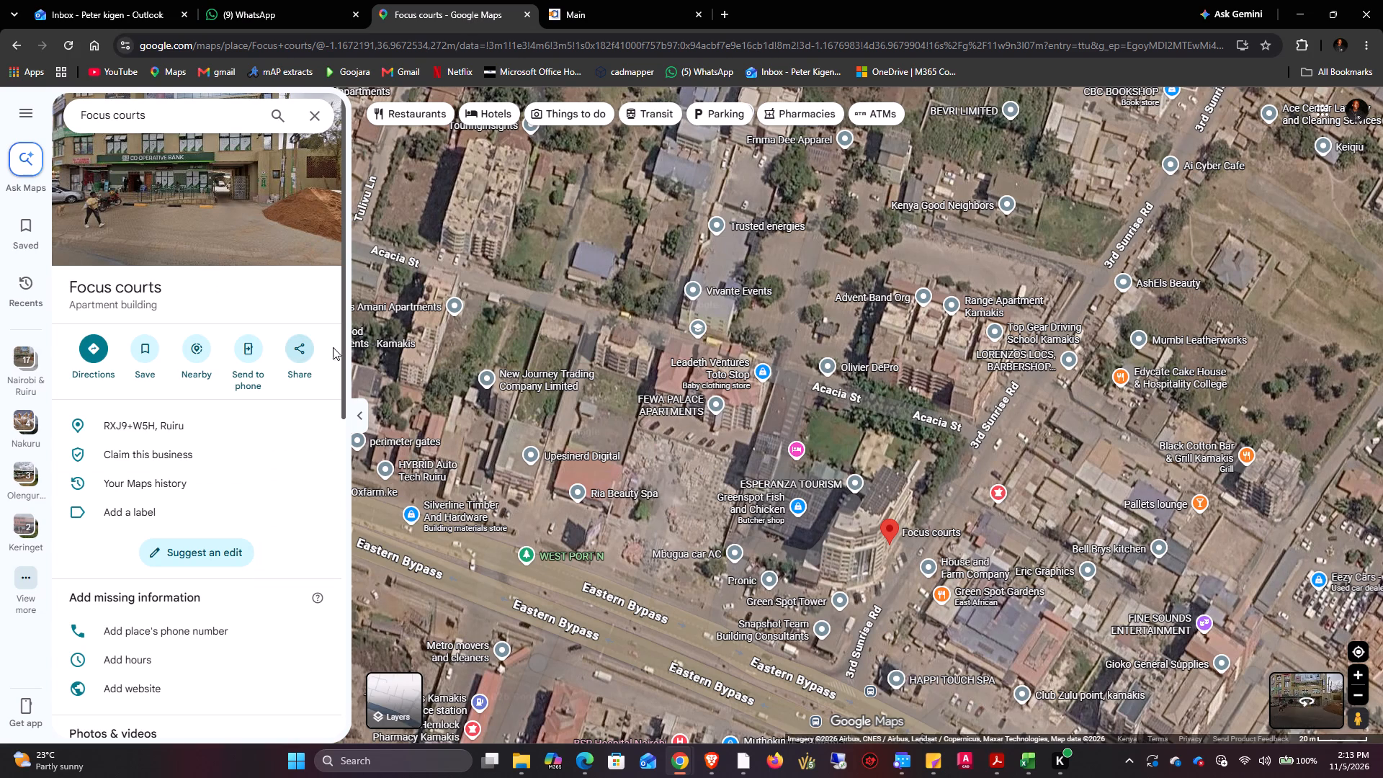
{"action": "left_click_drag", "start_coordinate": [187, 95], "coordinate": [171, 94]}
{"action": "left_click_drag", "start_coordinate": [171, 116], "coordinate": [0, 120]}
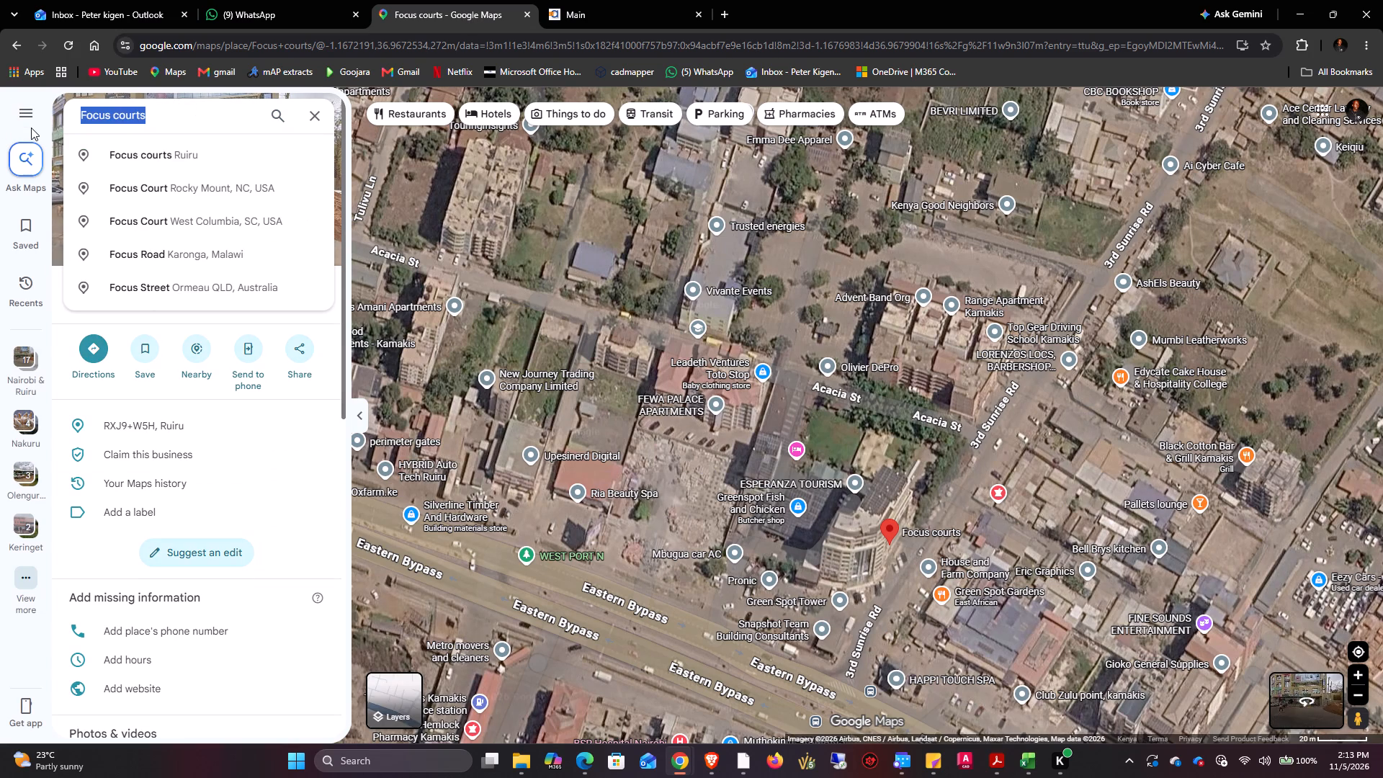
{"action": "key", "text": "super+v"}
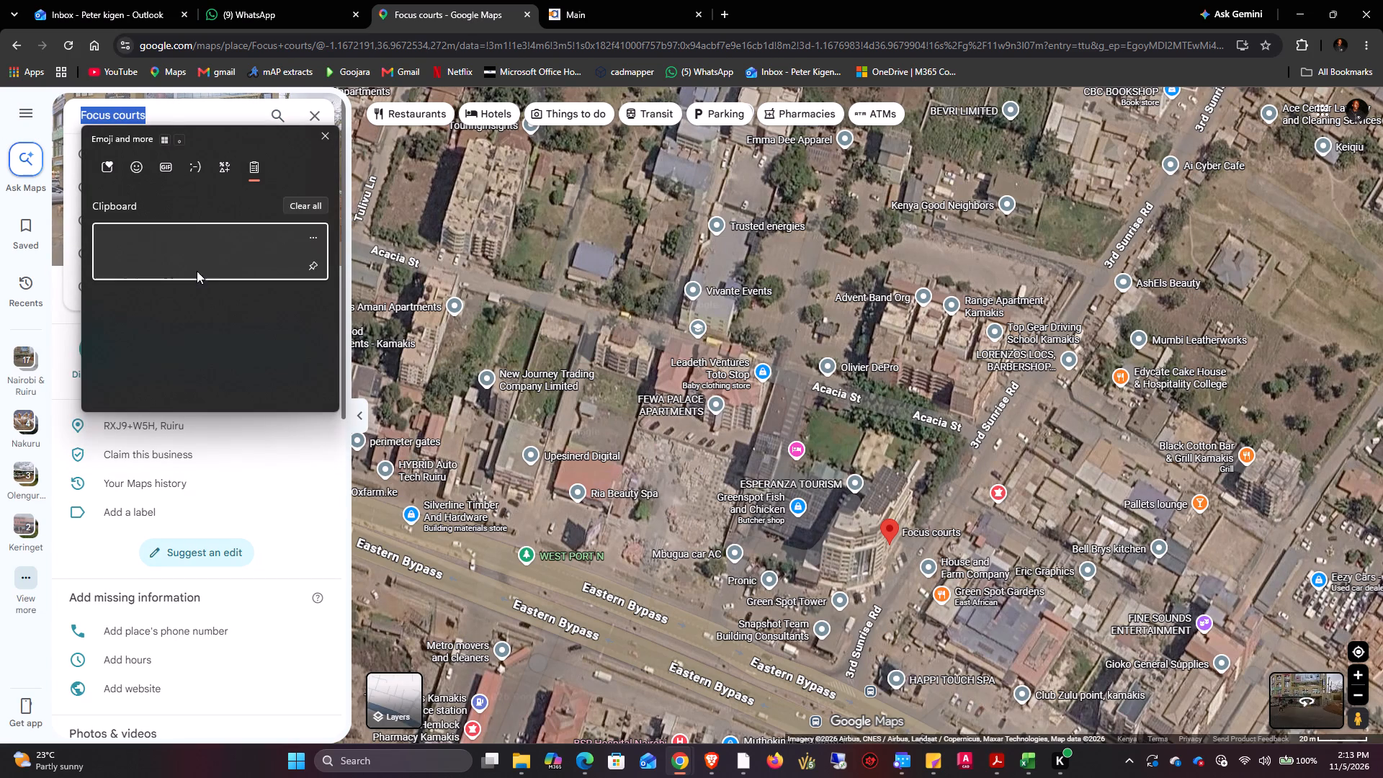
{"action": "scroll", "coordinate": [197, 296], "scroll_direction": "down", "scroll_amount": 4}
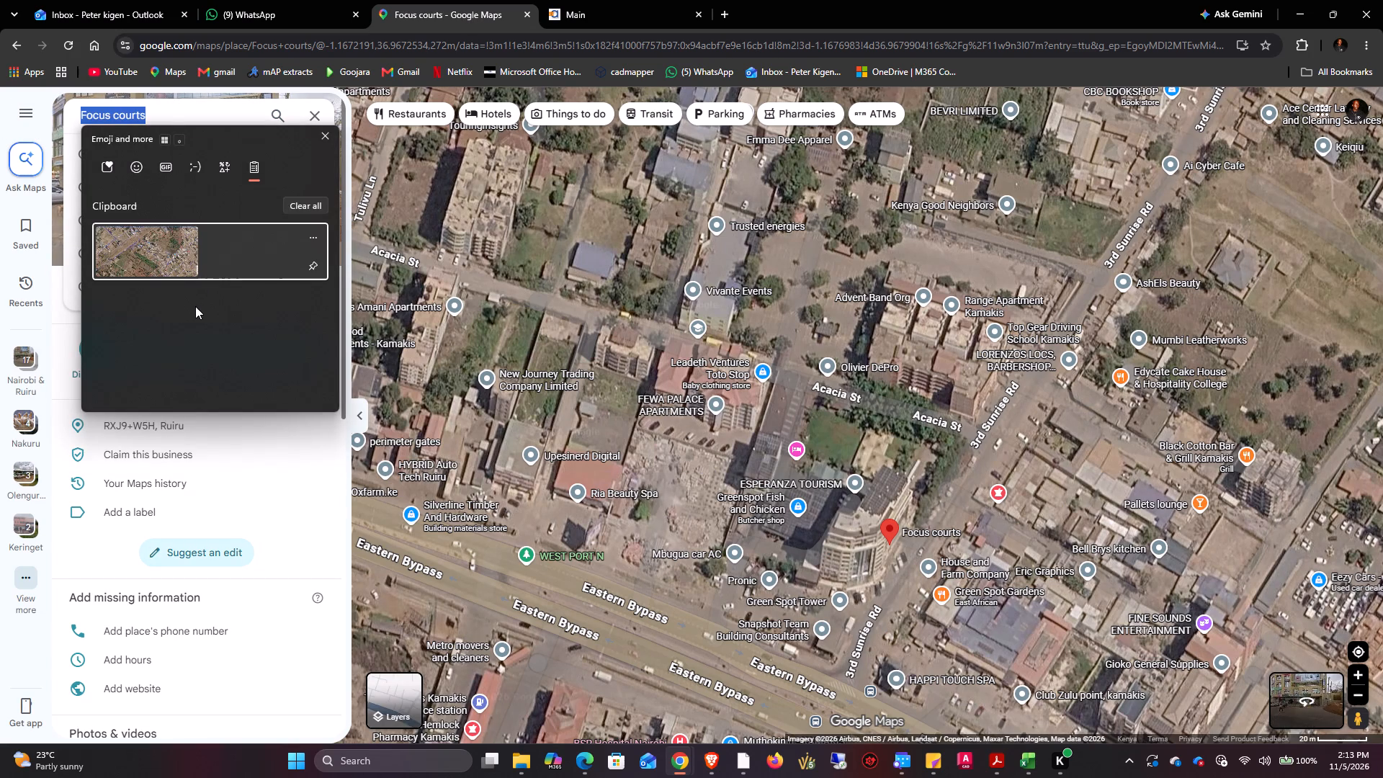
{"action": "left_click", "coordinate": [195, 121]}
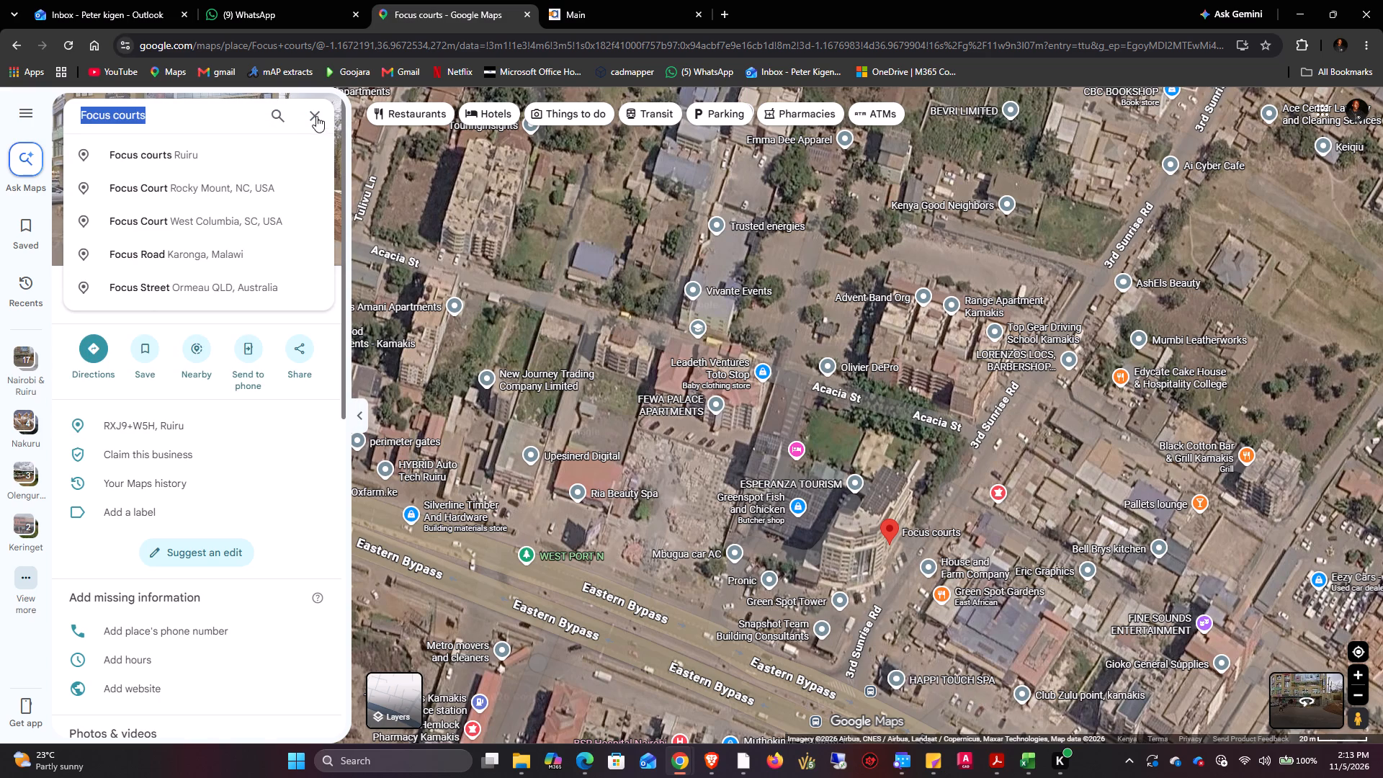
Clear the Focus courts search in Google Maps and search for juja.
{"action": "left_click", "coordinate": [316, 116]}
{"action": "left_click", "coordinate": [157, 111]}
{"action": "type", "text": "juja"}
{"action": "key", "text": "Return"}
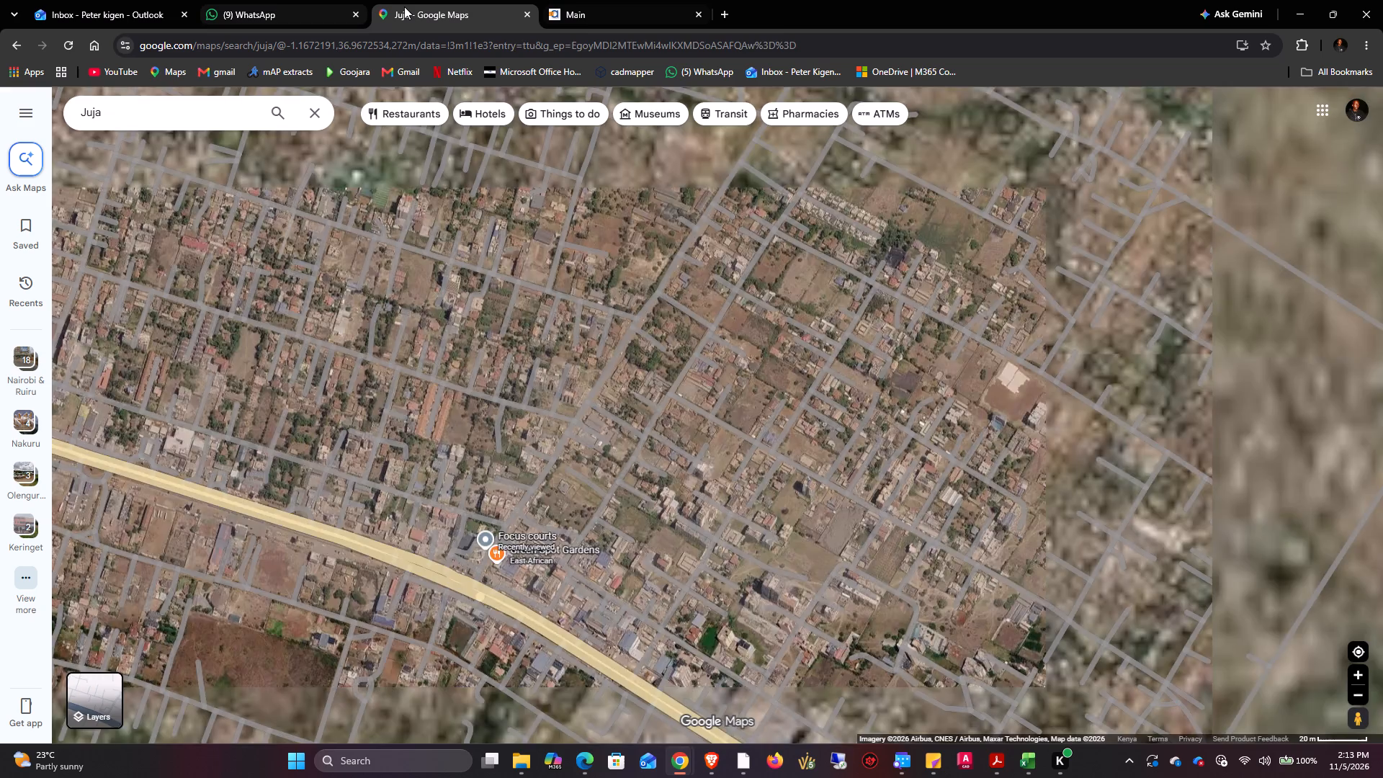
Return to SmartInventory and open the information record of building KIA-BLD033943, just below Crest View Apartments on the map.
{"action": "left_click", "coordinate": [415, 6]}
{"action": "left_click", "coordinate": [573, 6]}
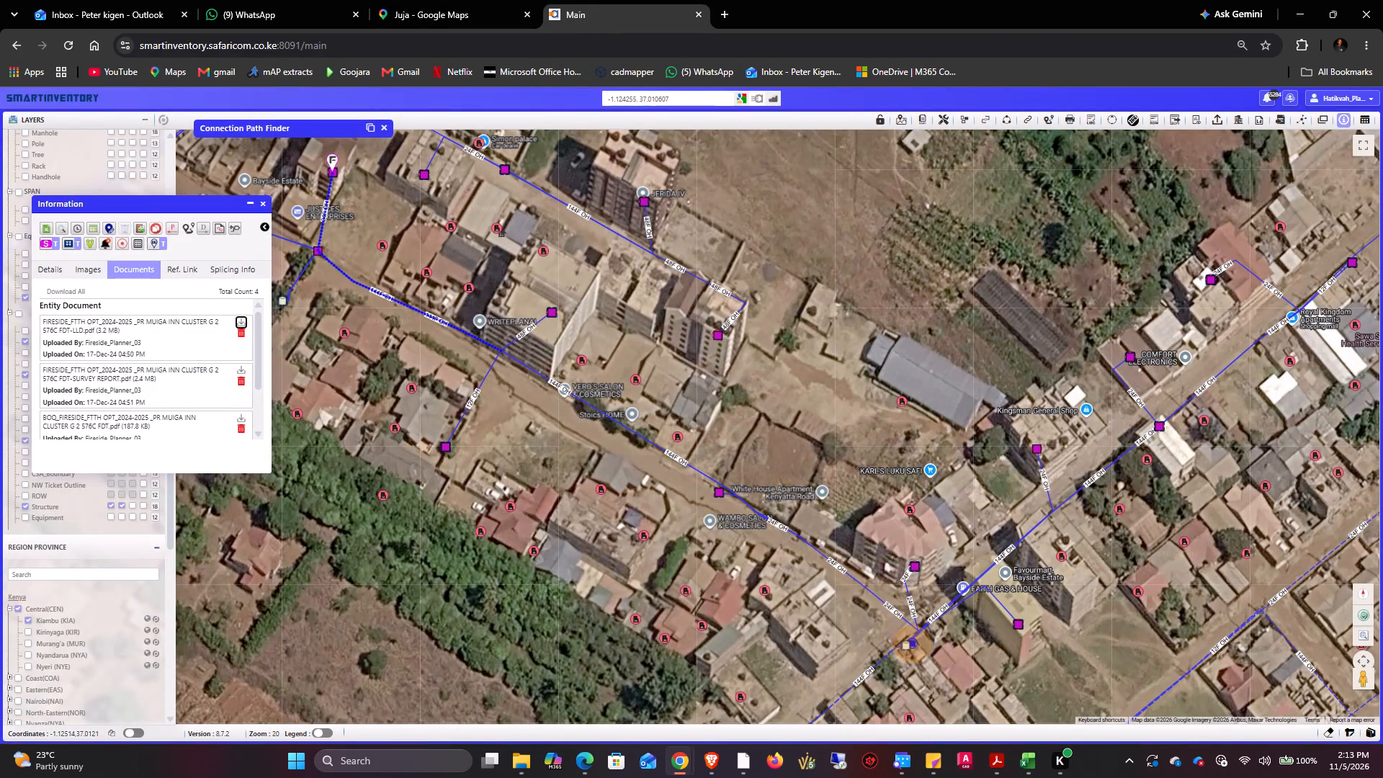
{"action": "scroll", "coordinate": [640, 384], "scroll_direction": "down", "scroll_amount": 1}
{"action": "left_click_drag", "start_coordinate": [467, 319], "coordinate": [525, 375]}
{"action": "scroll", "coordinate": [506, 300], "scroll_direction": "up", "scroll_amount": 2}
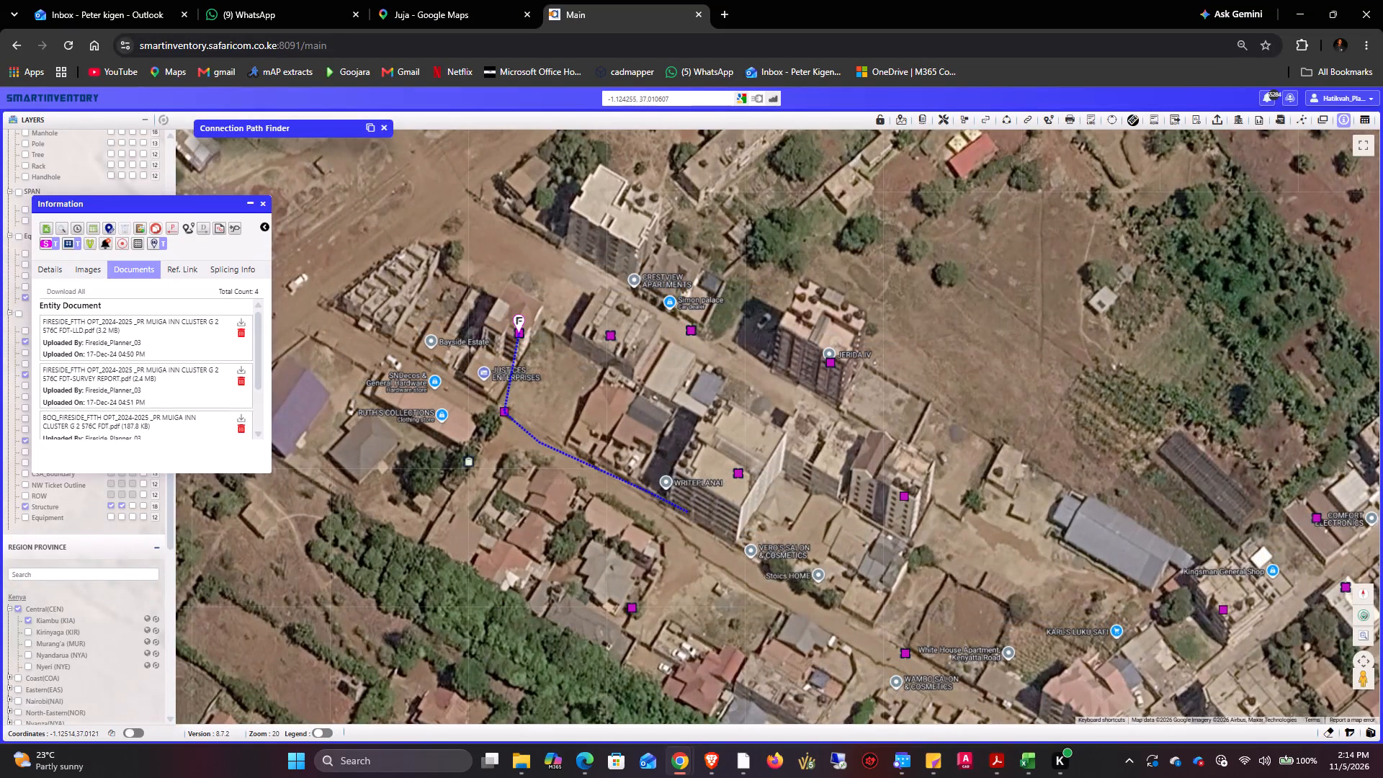
{"action": "scroll", "coordinate": [554, 278], "scroll_direction": "up", "scroll_amount": 1}
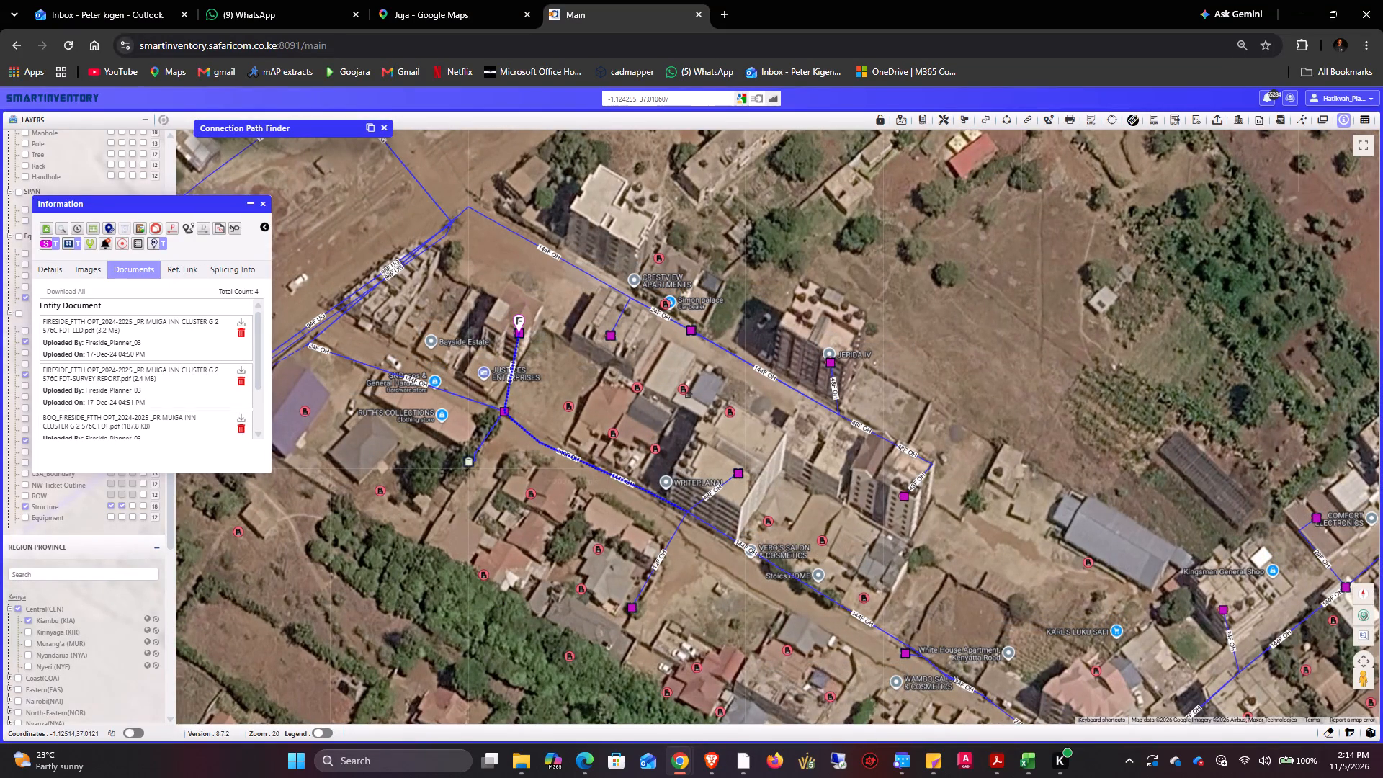
{"action": "left_click", "coordinate": [610, 336]}
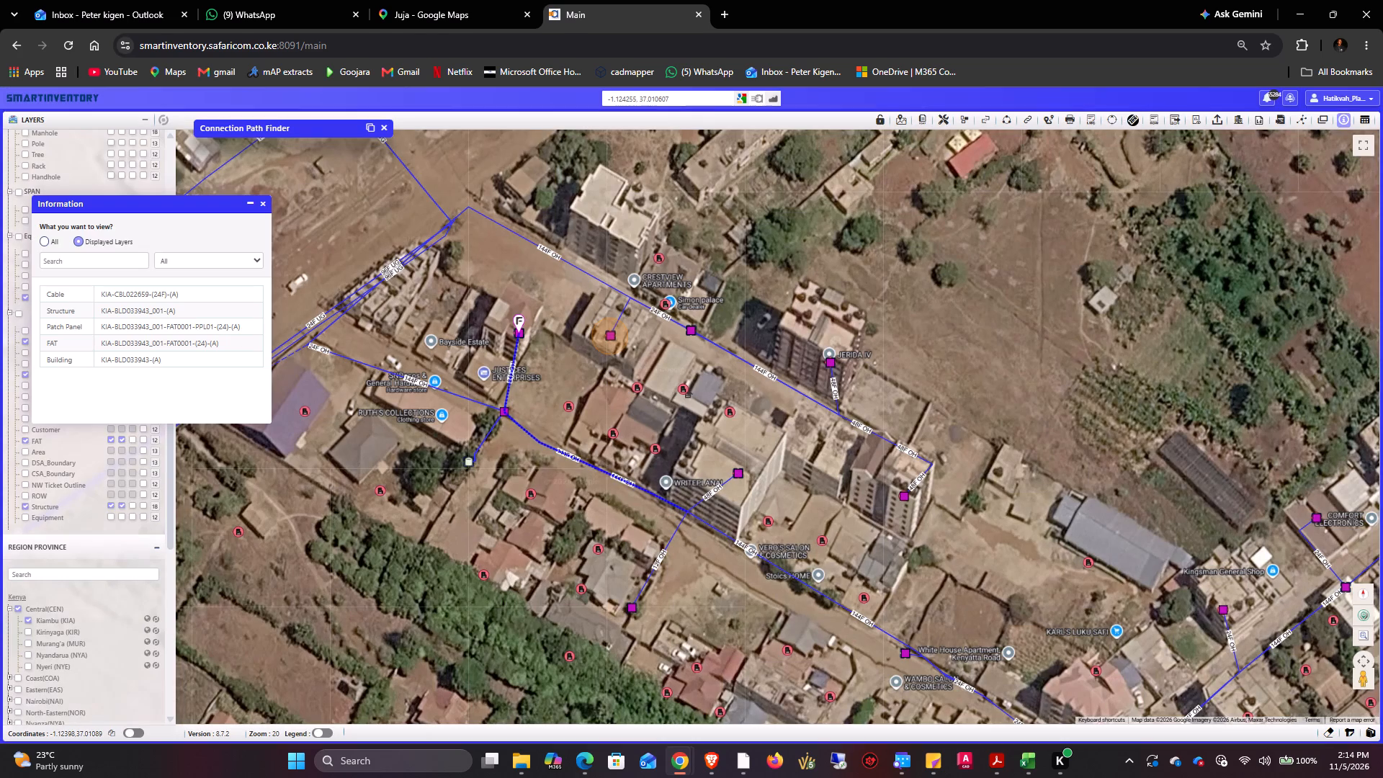
{"action": "left_click", "coordinate": [165, 357]}
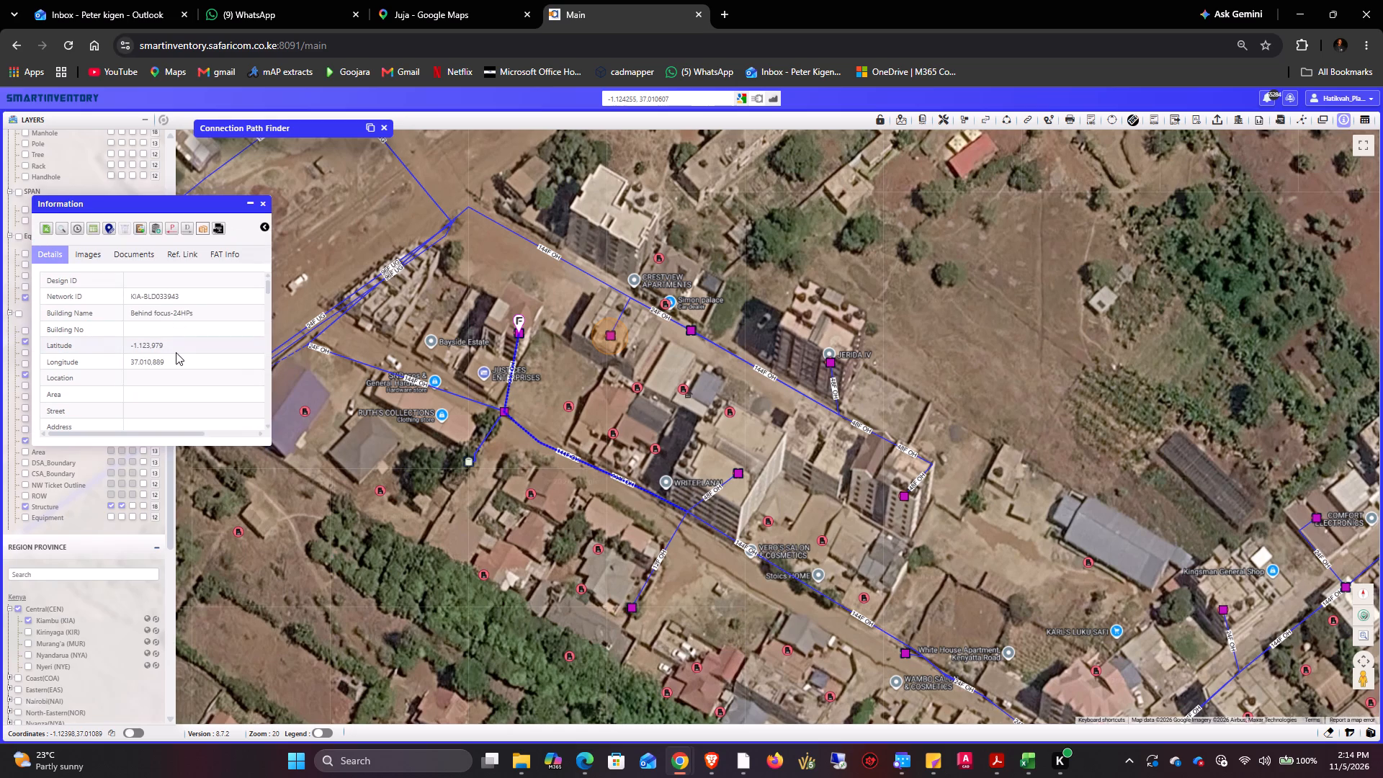
Check the building record's attached documents and images, and return to its details.
{"action": "left_click", "coordinate": [139, 251]}
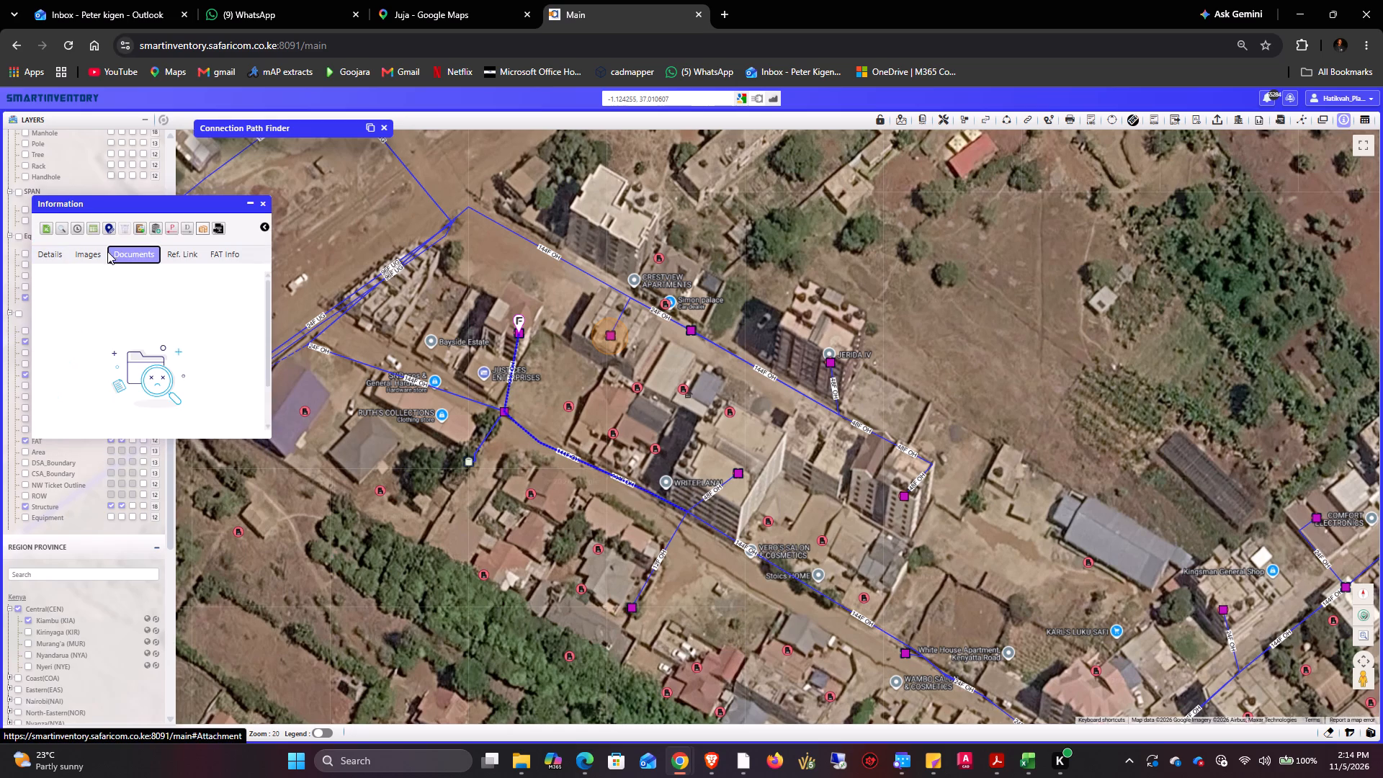
{"action": "left_click", "coordinate": [91, 251]}
{"action": "left_click", "coordinate": [61, 252]}
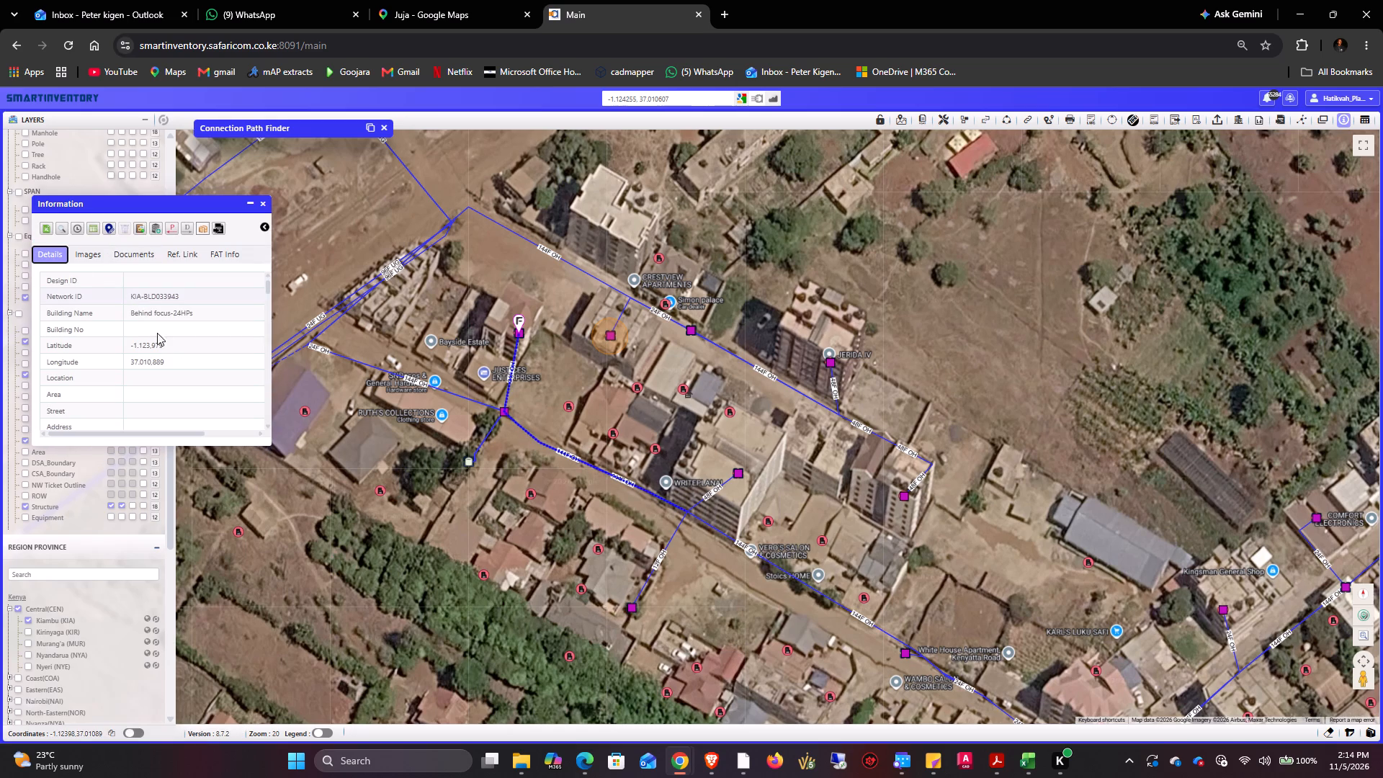